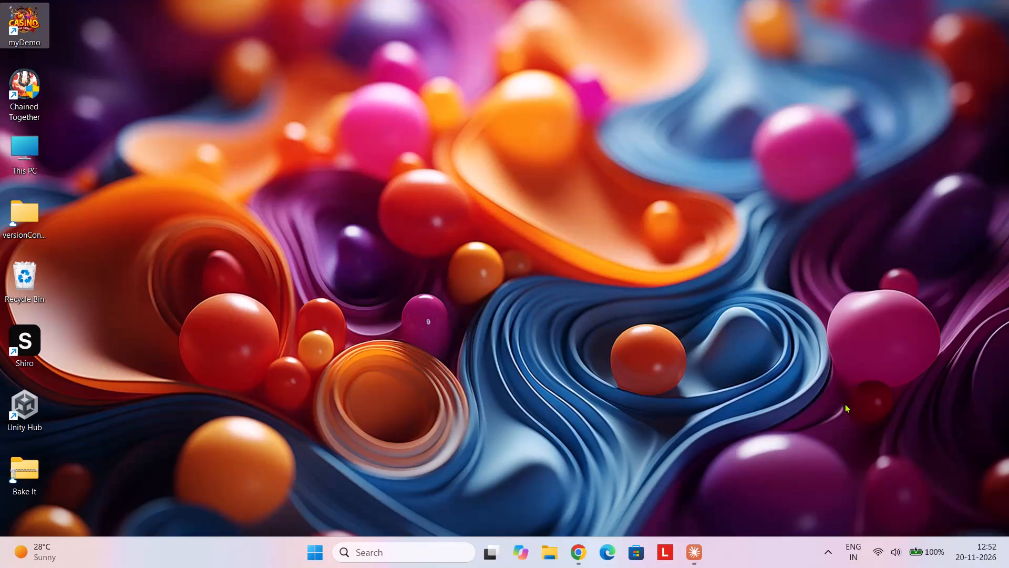
Switch to Chrome and repeatedly reload Horilla's My Attendances page to check today's check-in and check-out record.
click(578, 558)
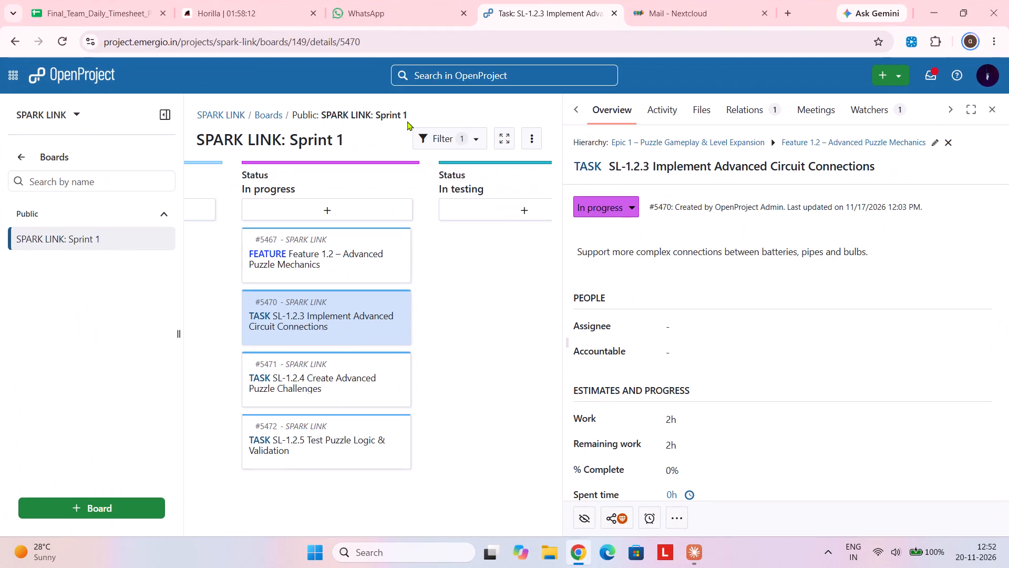
click(235, 13)
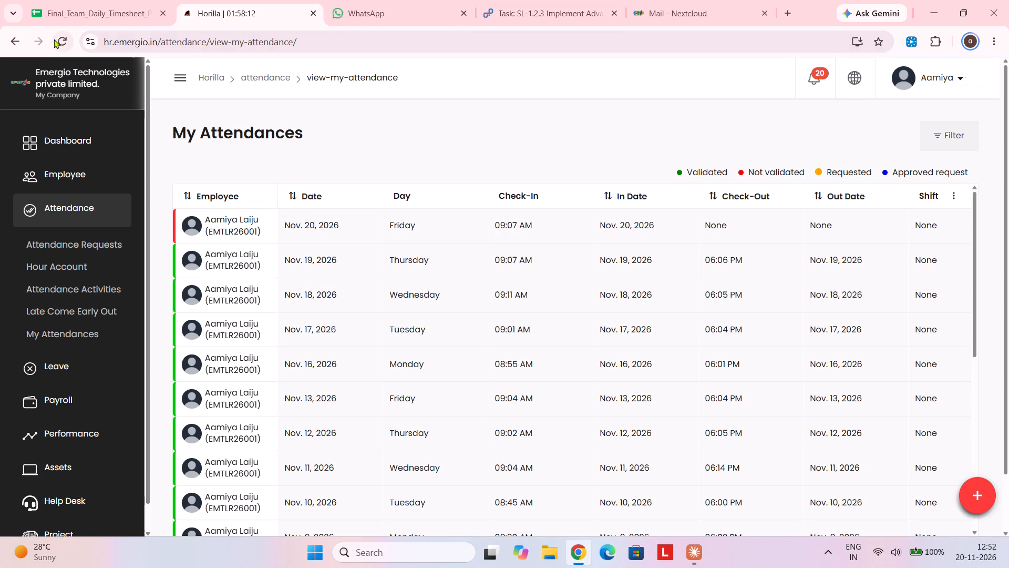
click(63, 44)
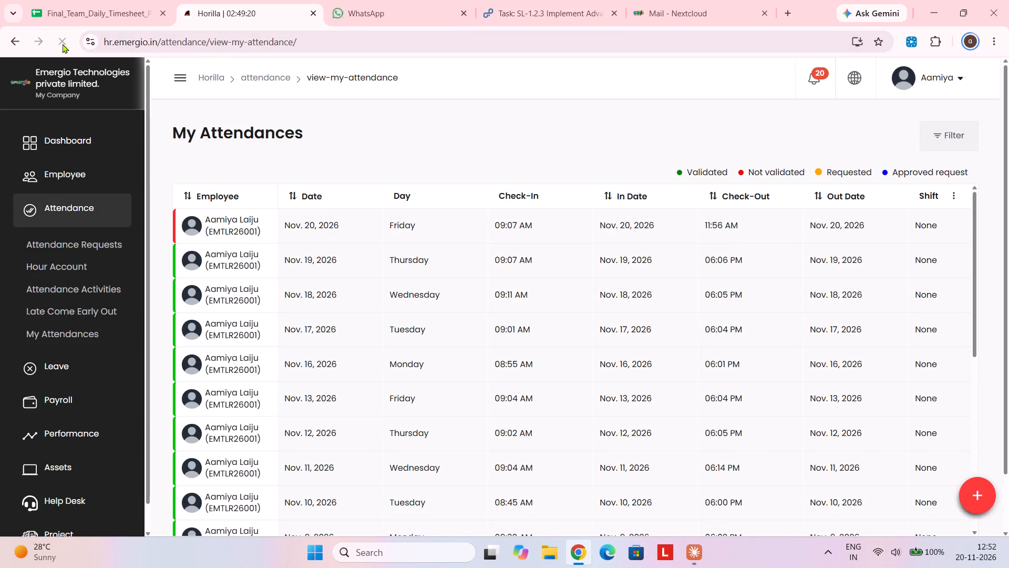
click(60, 35)
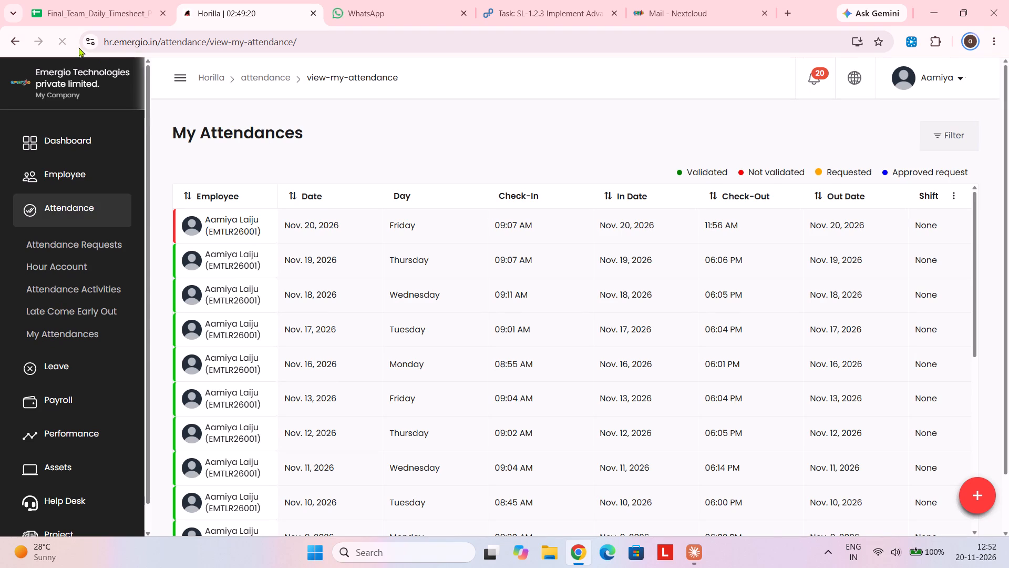
click(67, 40)
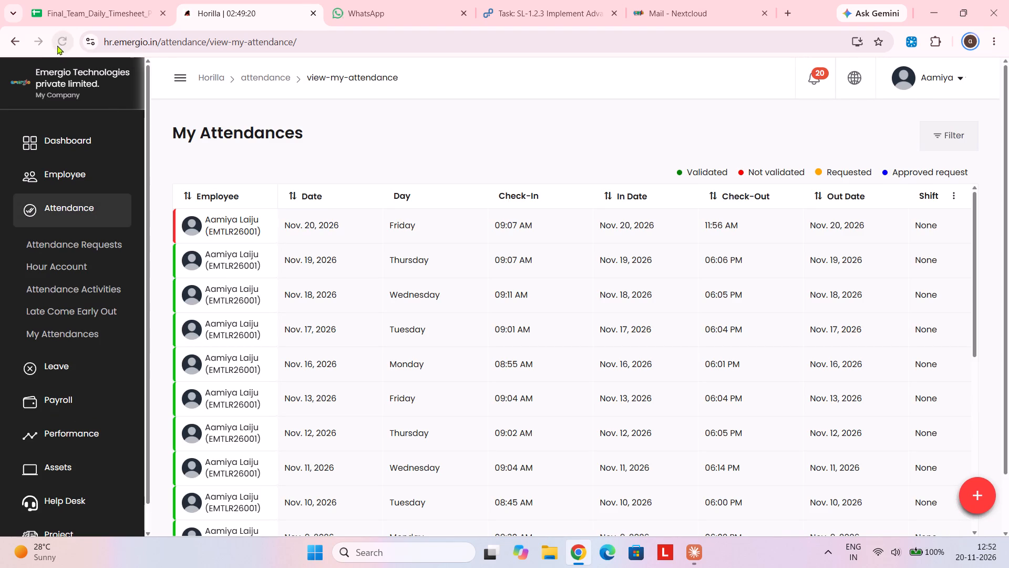
click(59, 43)
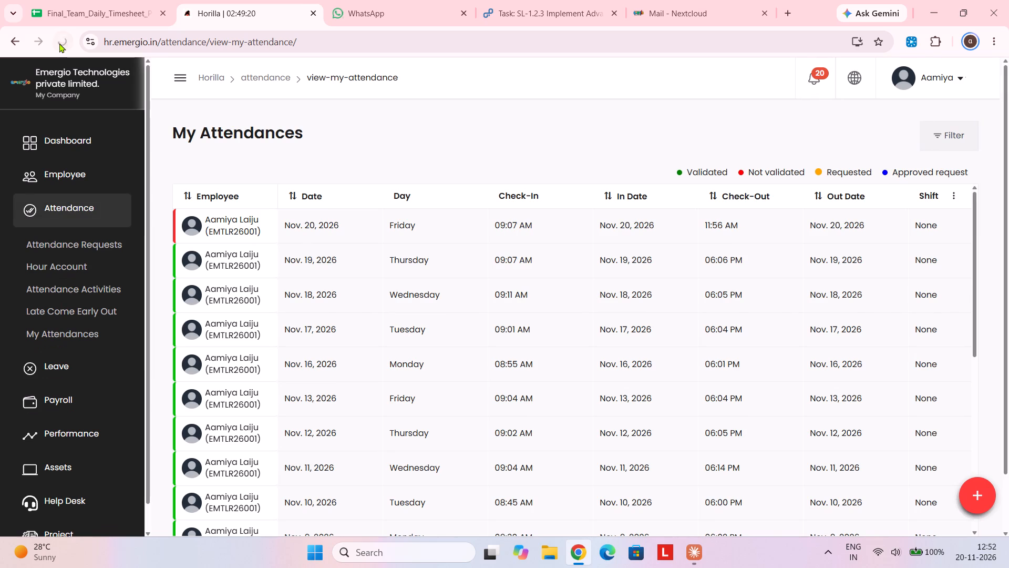
right_click(64, 40)
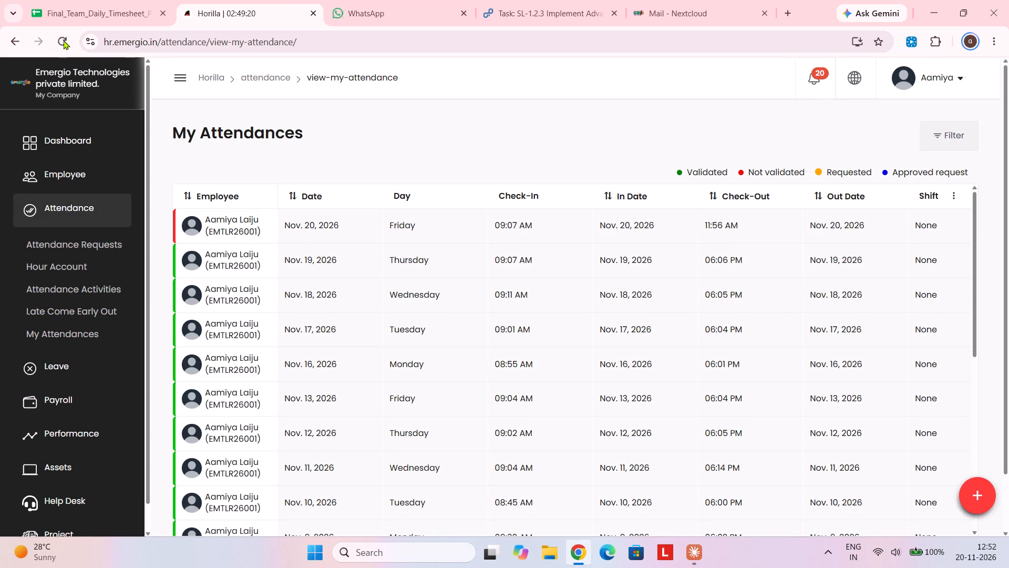
click(64, 40)
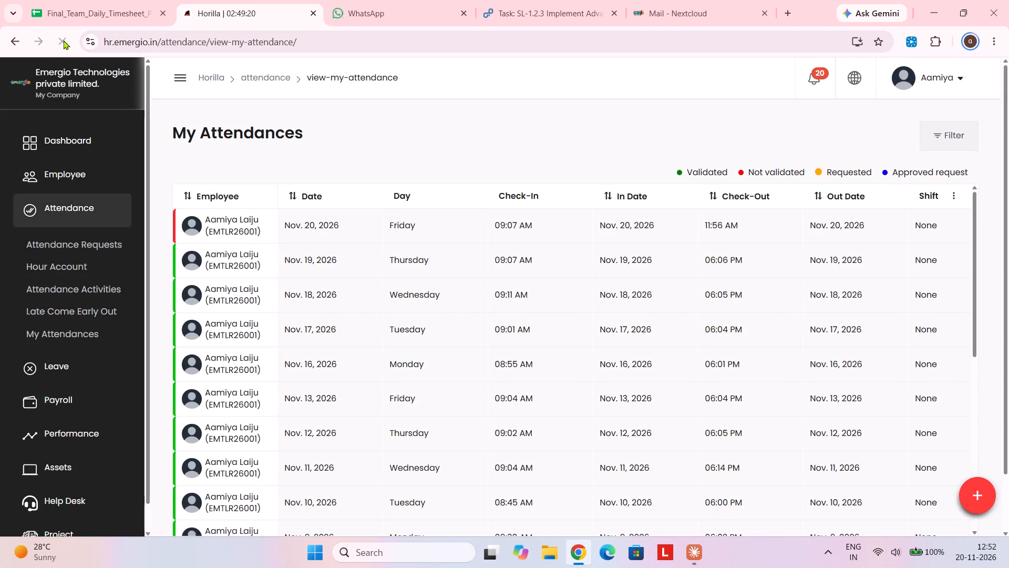
right_click(64, 40)
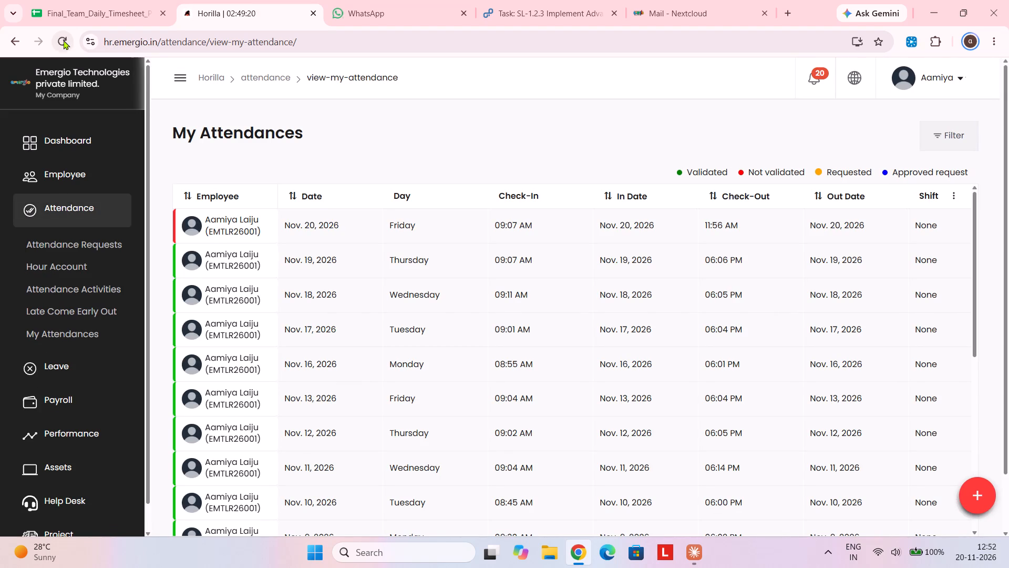
right_click(64, 40)
click(64, 40)
Open Horilla's Attendance Activities and keep reloading the page to check today's latest attendance entries.
click(63, 292)
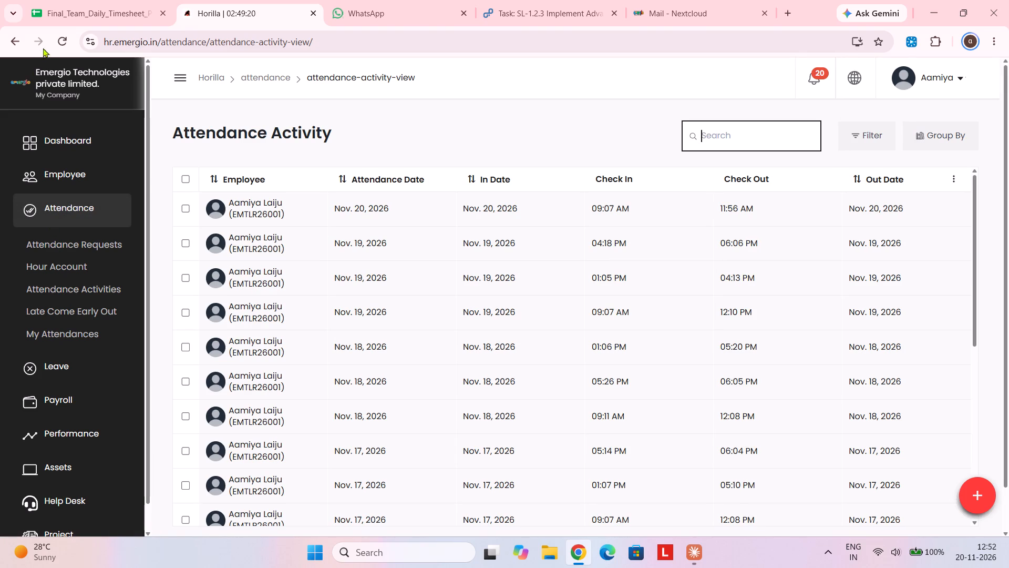
click(58, 40)
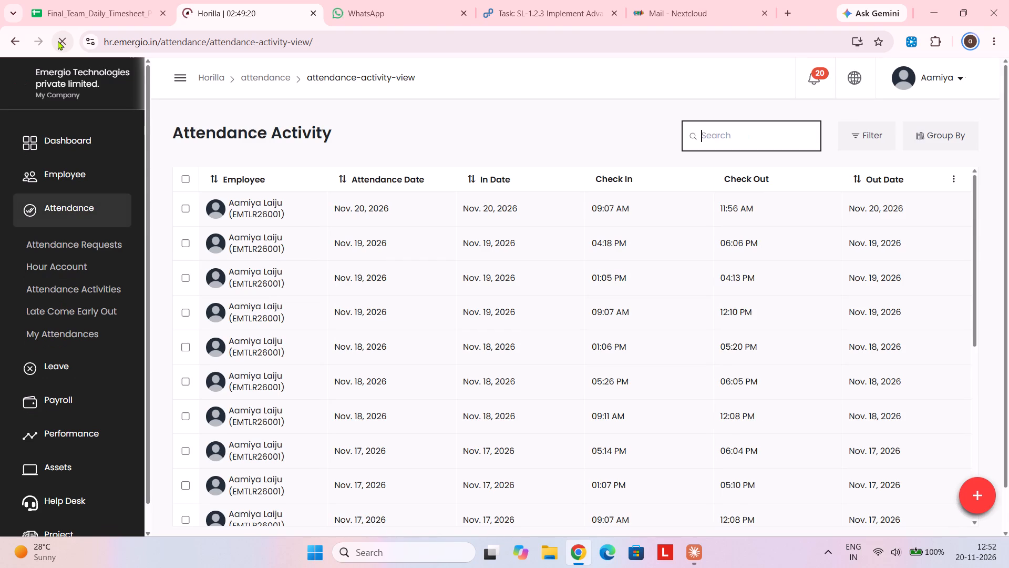
click(61, 38)
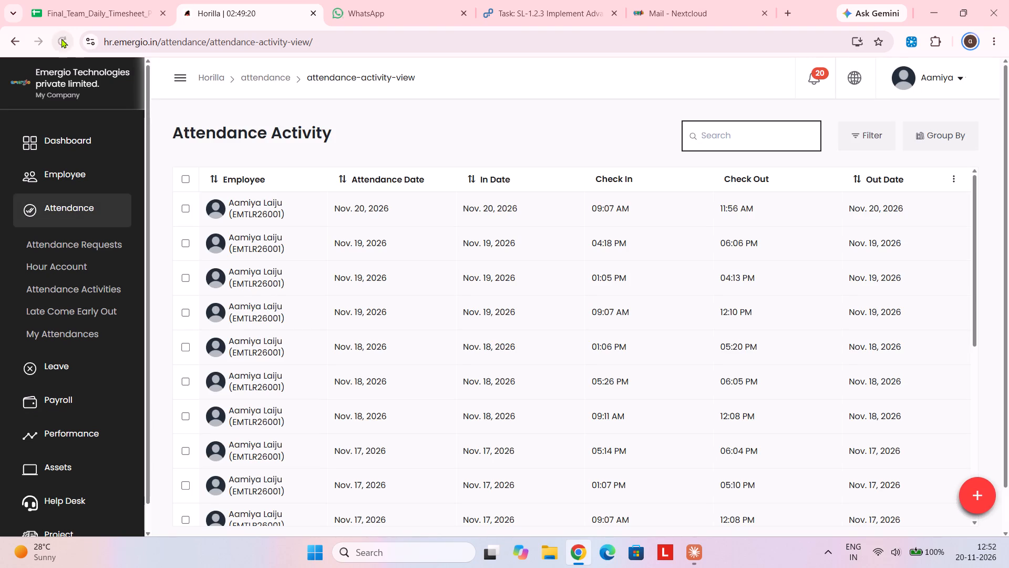
click(64, 47)
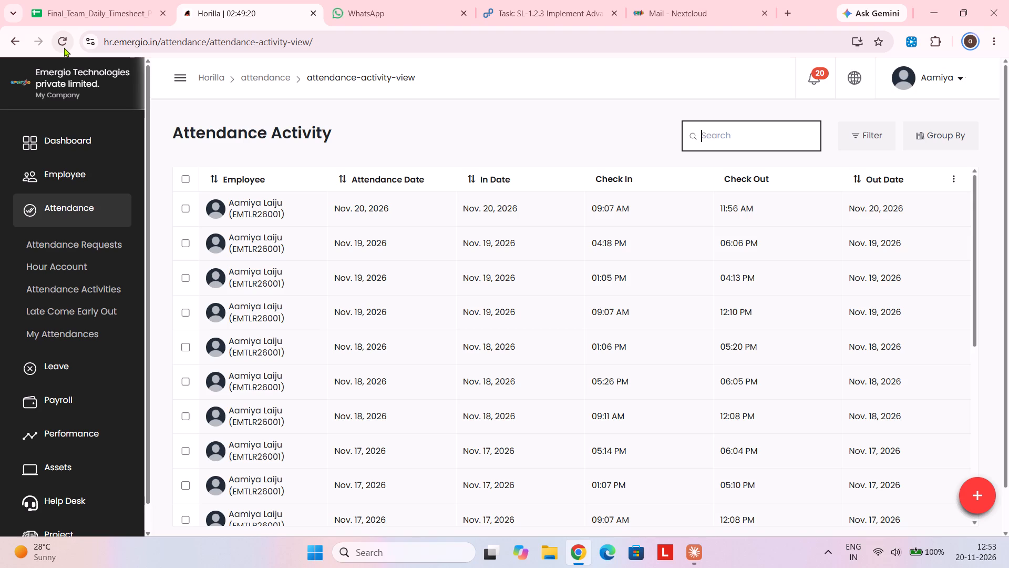
click(64, 47)
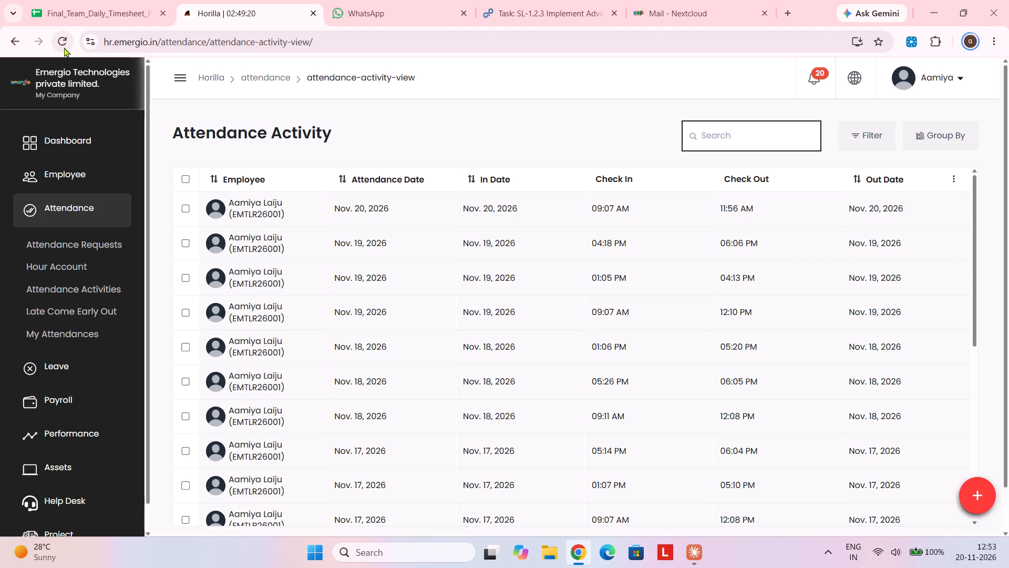
click(64, 47)
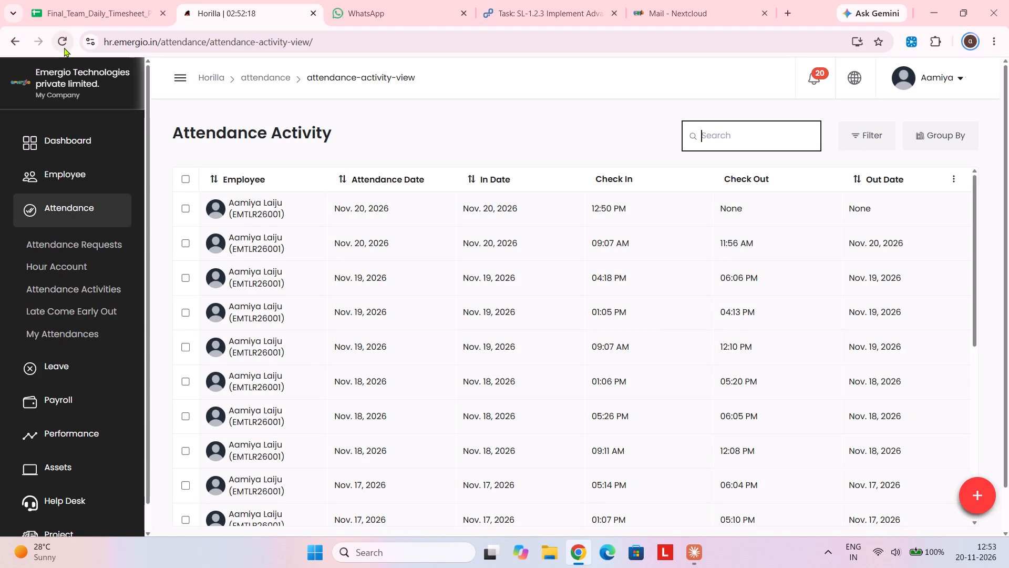
click(63, 46)
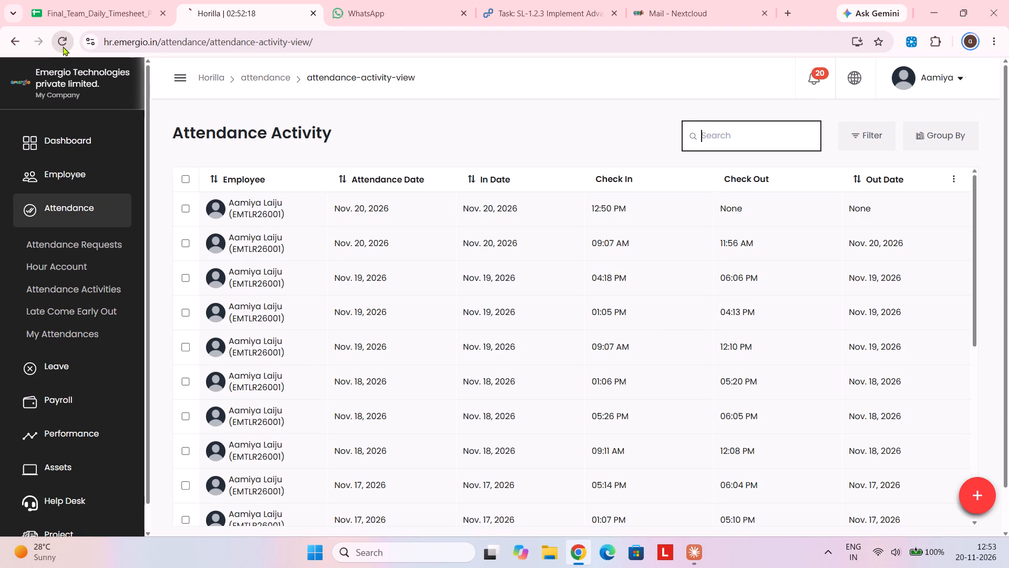
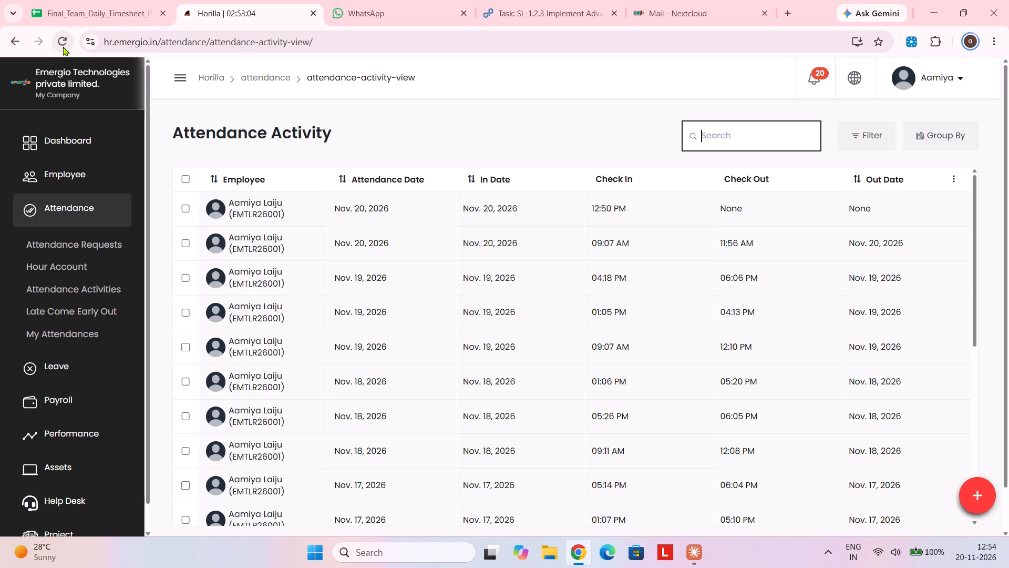
Reload the Attendance Activity page once more to check today's latest check-in and check-out entries.
click(63, 46)
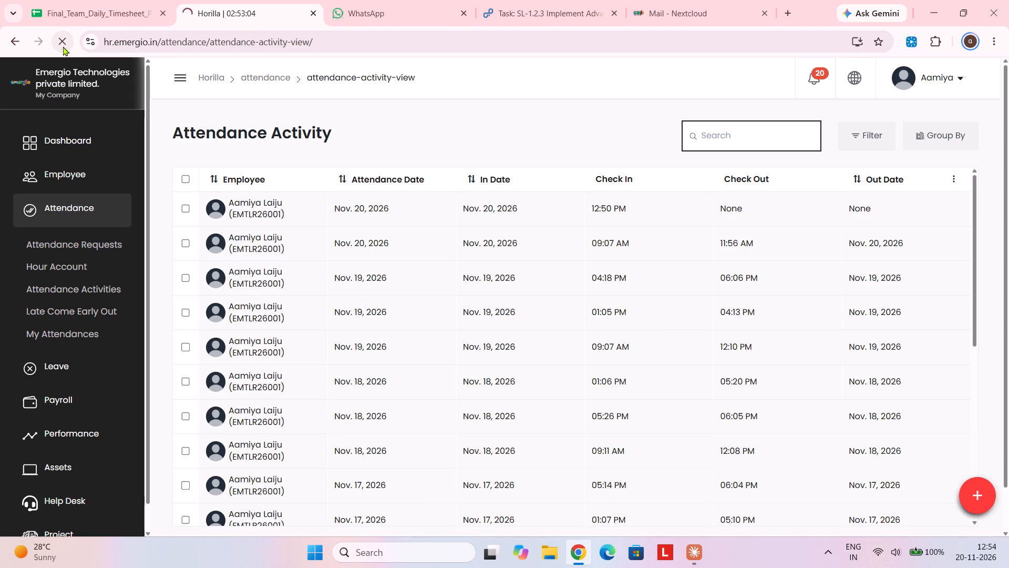
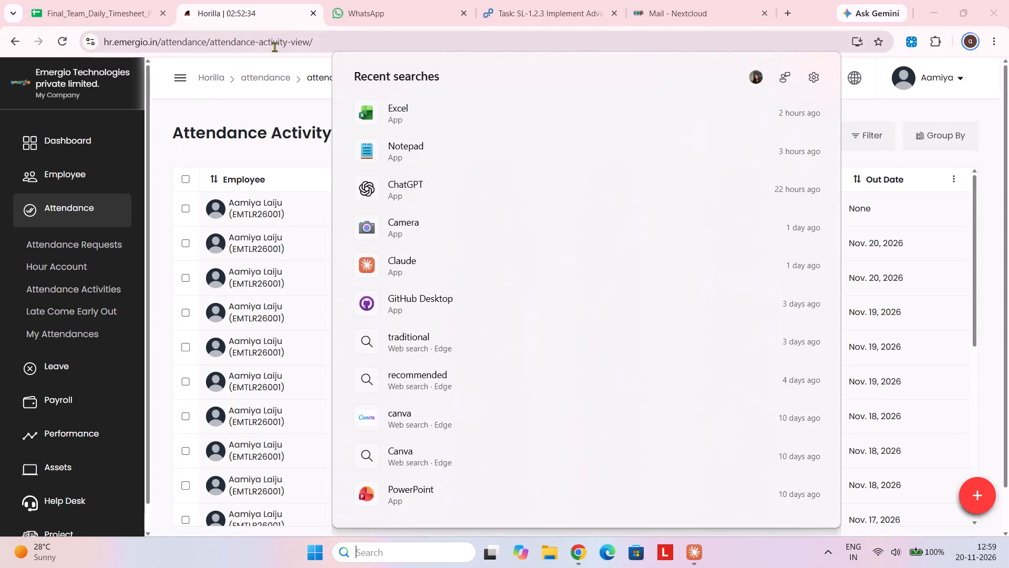
Dismiss the Windows search overlay and reload the Attendance Activity page to check today's check-in and check-out entries.
click(202, 108)
click(60, 42)
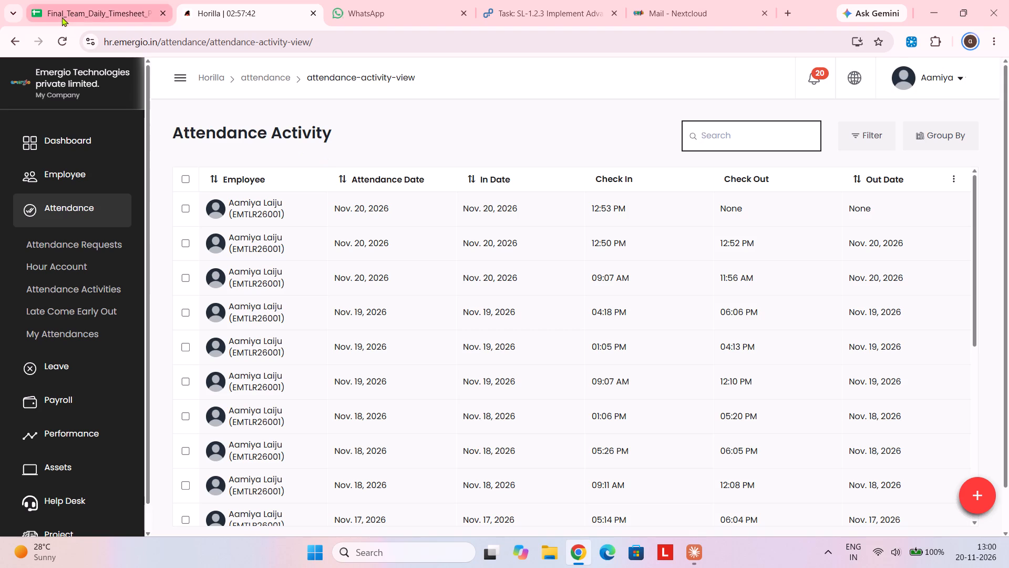
click(58, 42)
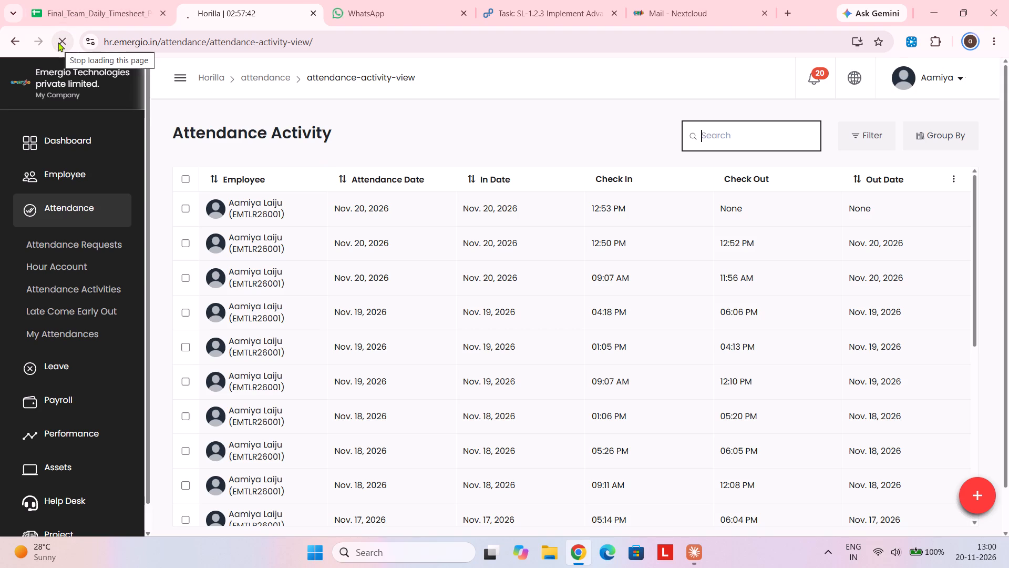
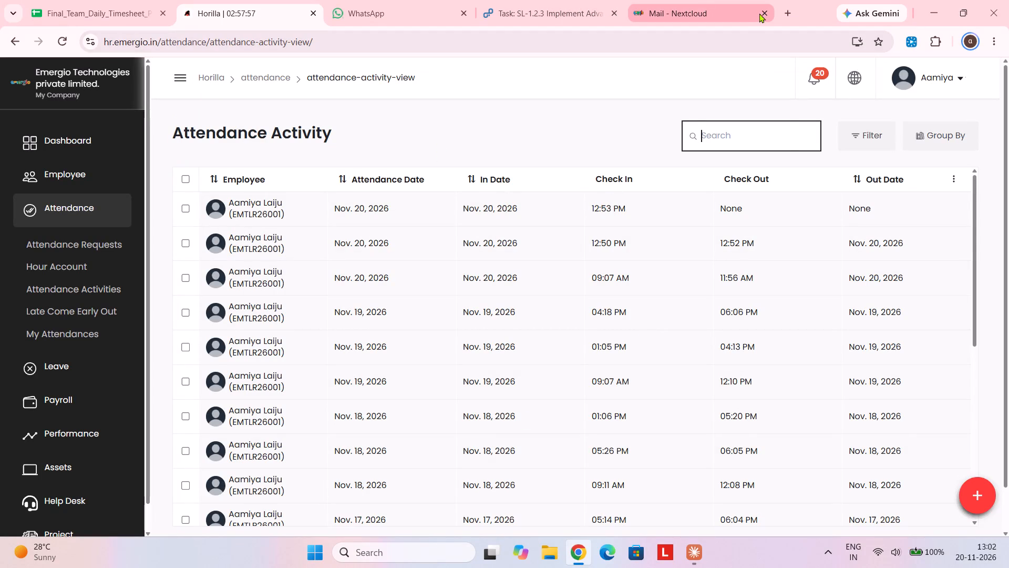
Open the Emergio ERP's Student Attendance page in a new browser tab and start a new attendance entry.
click(788, 5)
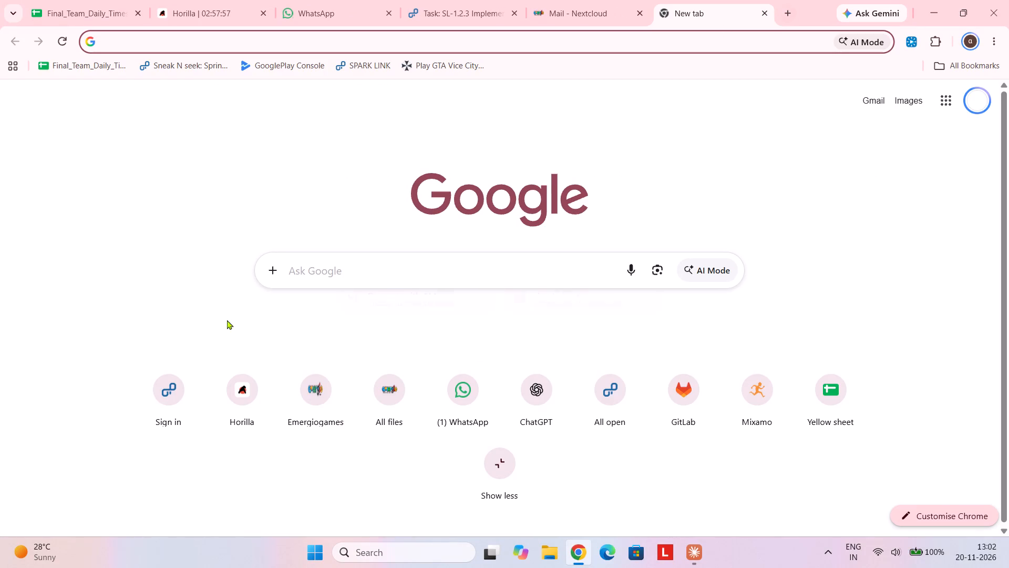
click(292, 392)
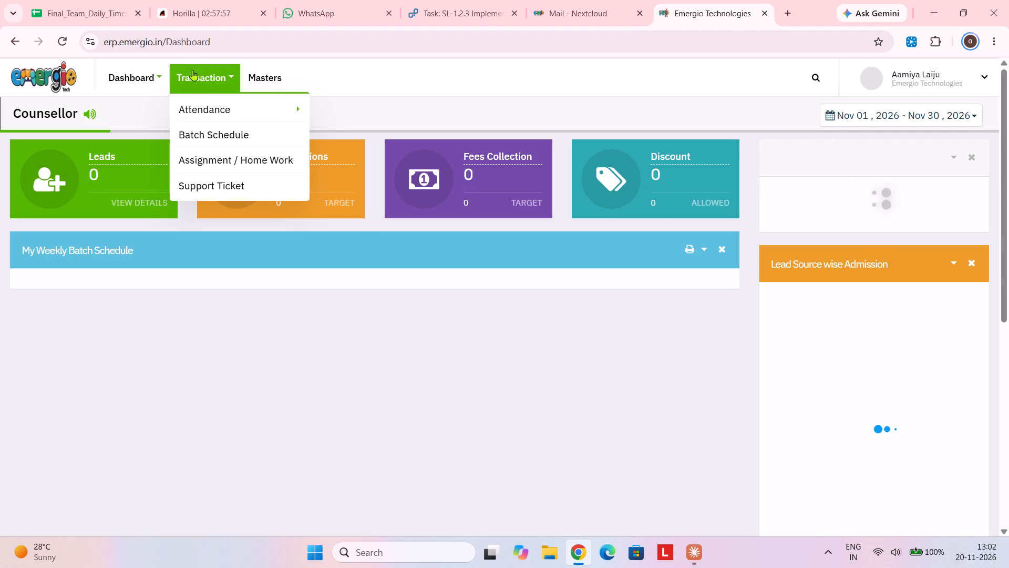
click(338, 102)
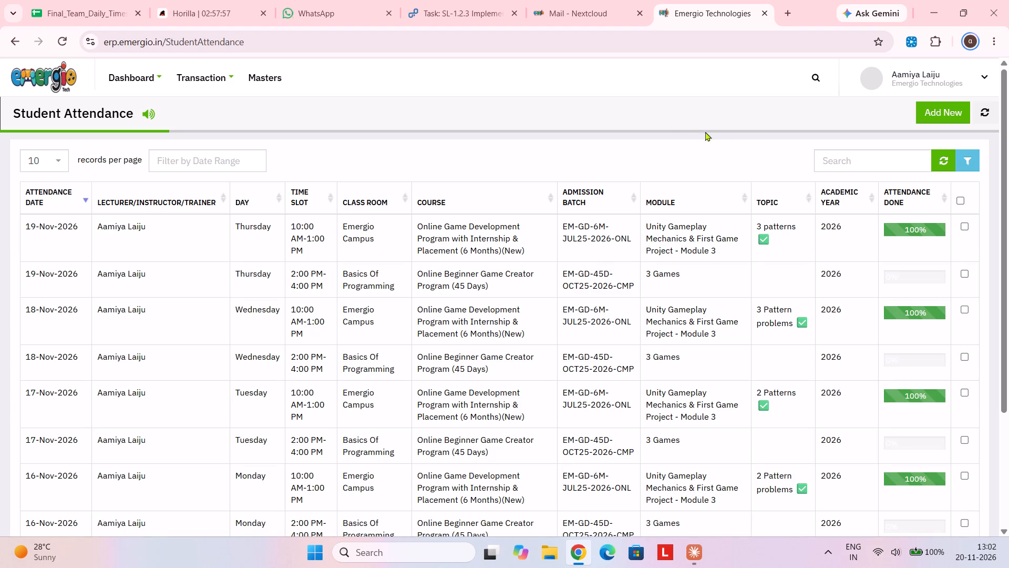
click(941, 127)
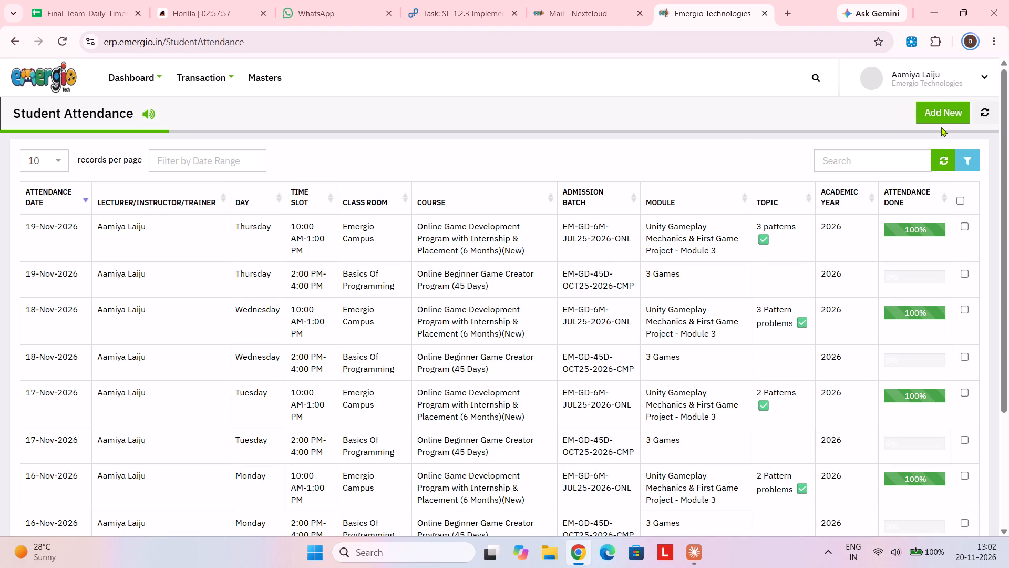
click(940, 116)
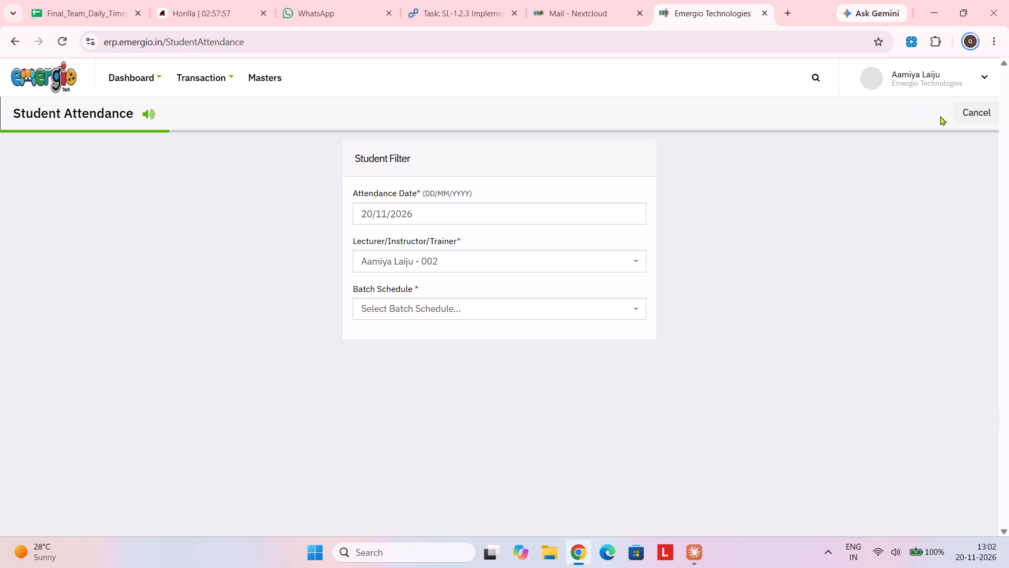
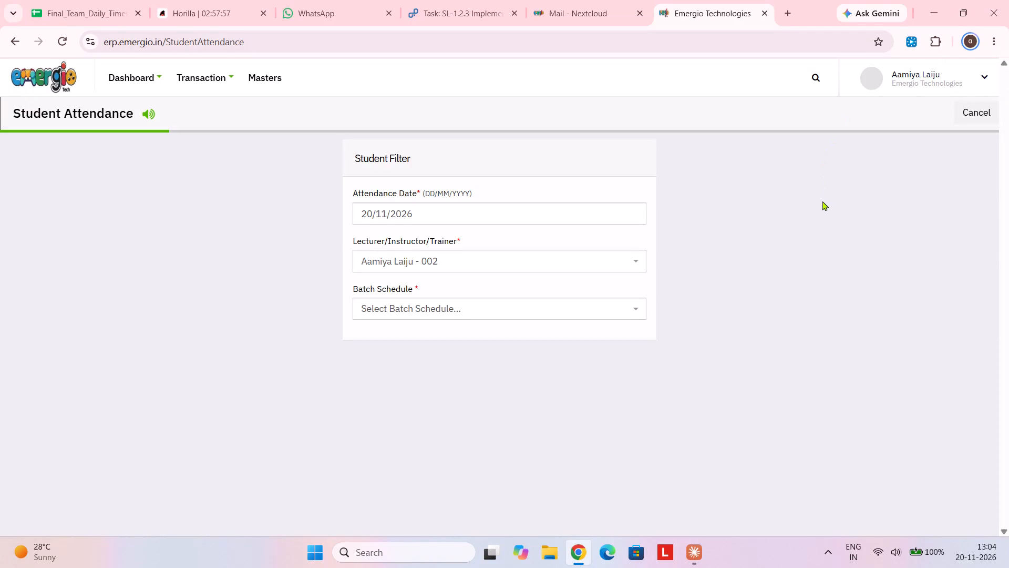
Load the Online Beginner Game Creator Program batch schedule (2:00 PM-4:00 PM), mark its student absent, and save the attendance.
click(533, 313)
click(531, 371)
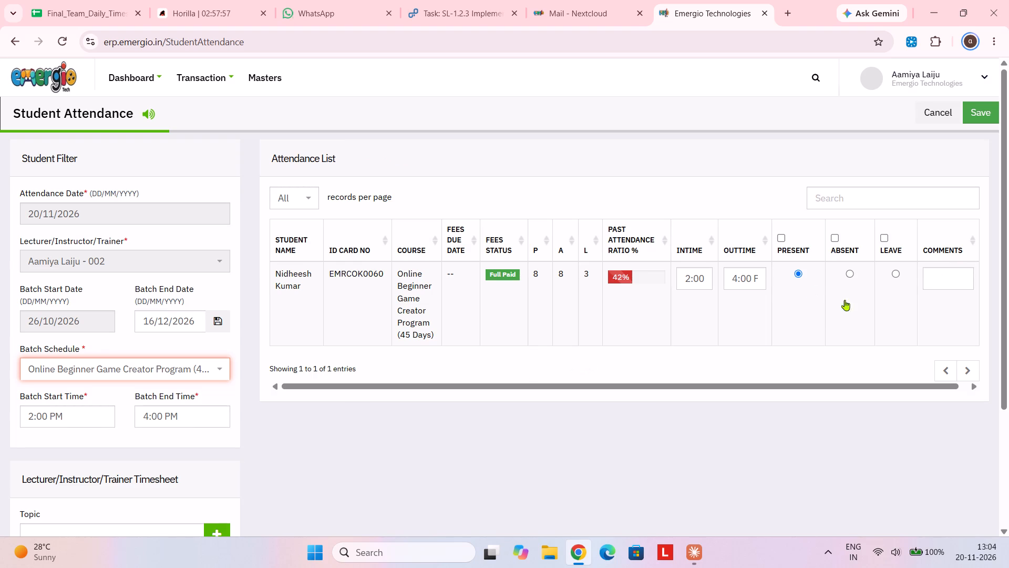
click(851, 274)
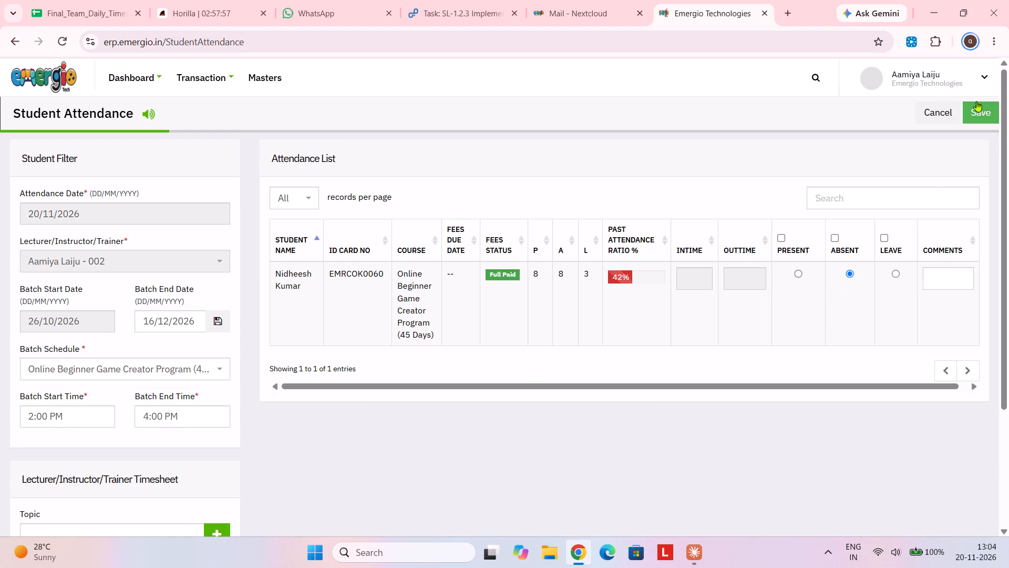
click(973, 106)
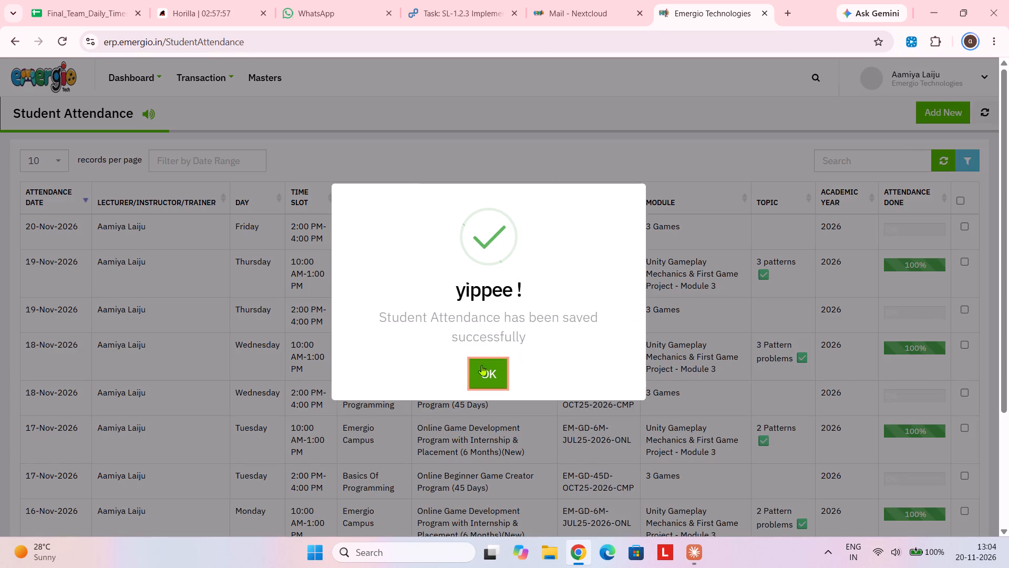
click(477, 366)
Start another attendance entry for 20/11/2026 with the core Unity gameplay mechanics batch schedule, 10:00 AM-1:00 PM Friday.
click(928, 121)
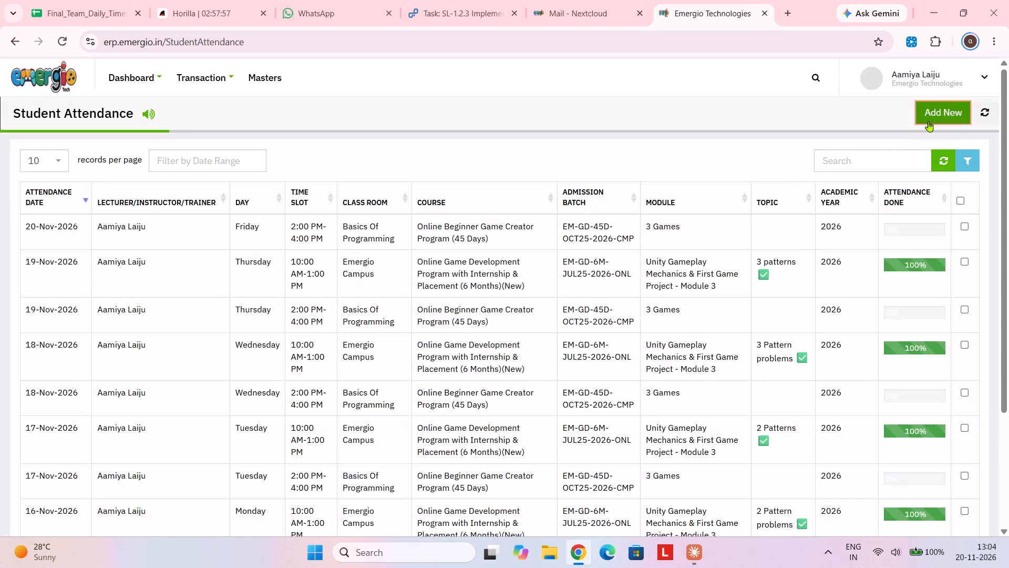
click(401, 313)
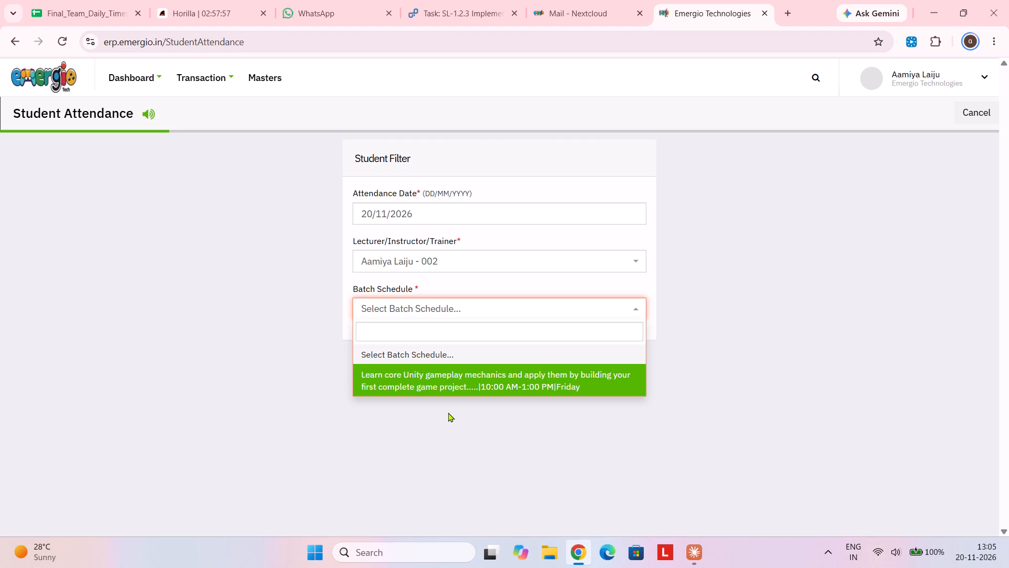
click(447, 380)
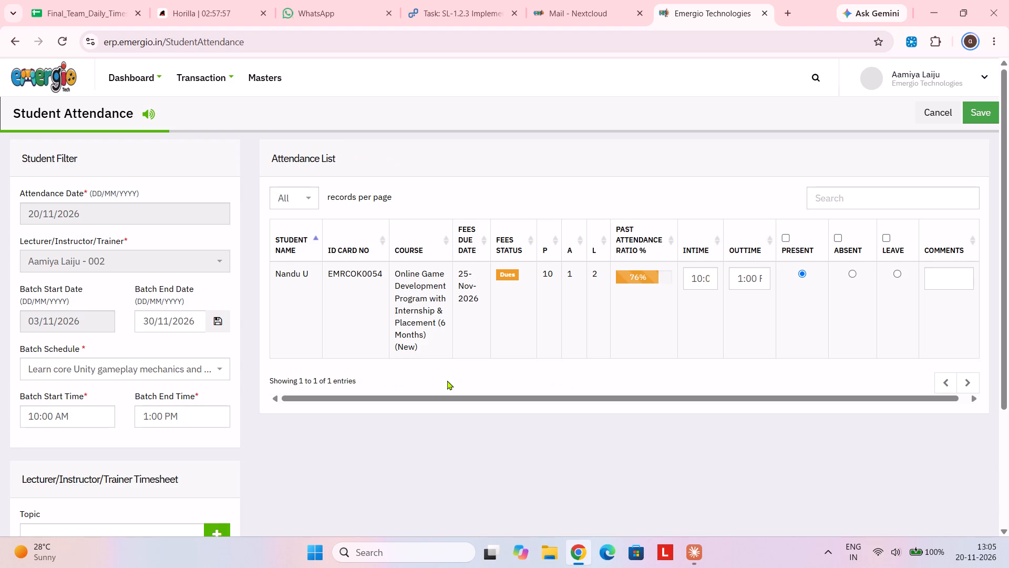
Add a timesheet topic titled "Building park" under Unity Gameplay Mechanics & First Game Project - Module 3 for the Online Game Development Program course.
scroll(447, 380, down, 2)
scroll(447, 380, up, 1)
scroll(447, 380, down, 1)
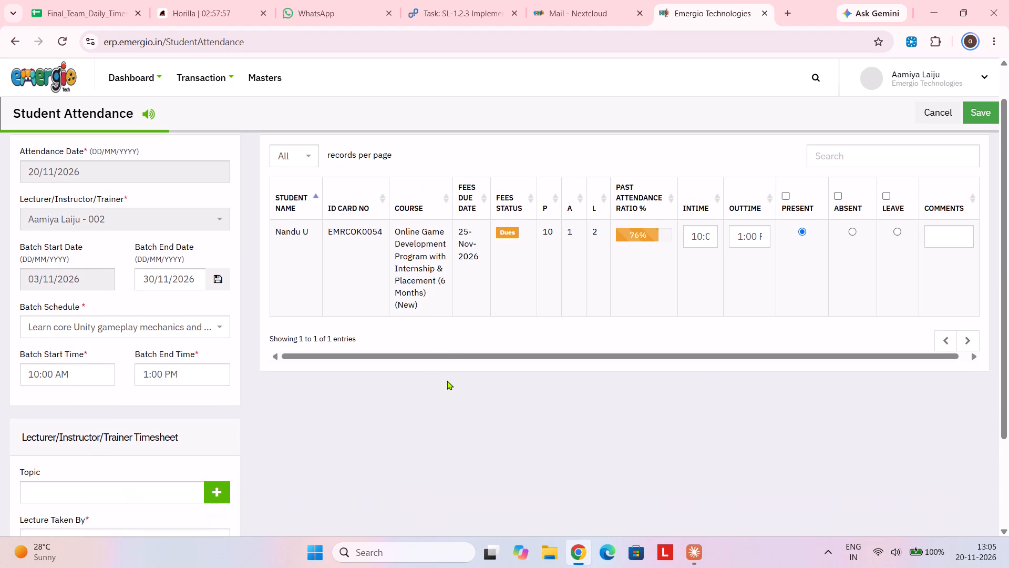
click(212, 490)
click(904, 125)
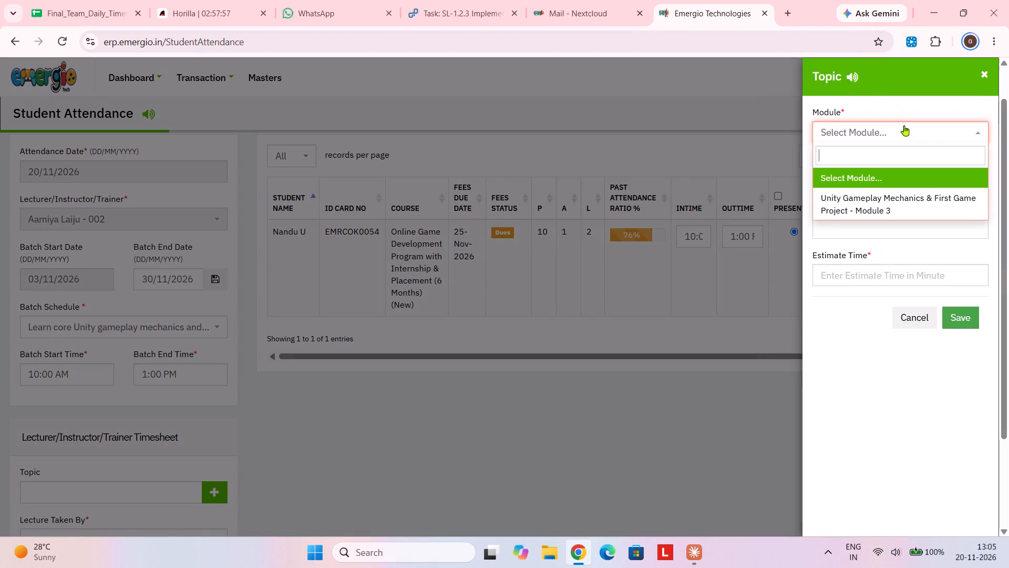
click(863, 204)
click(861, 184)
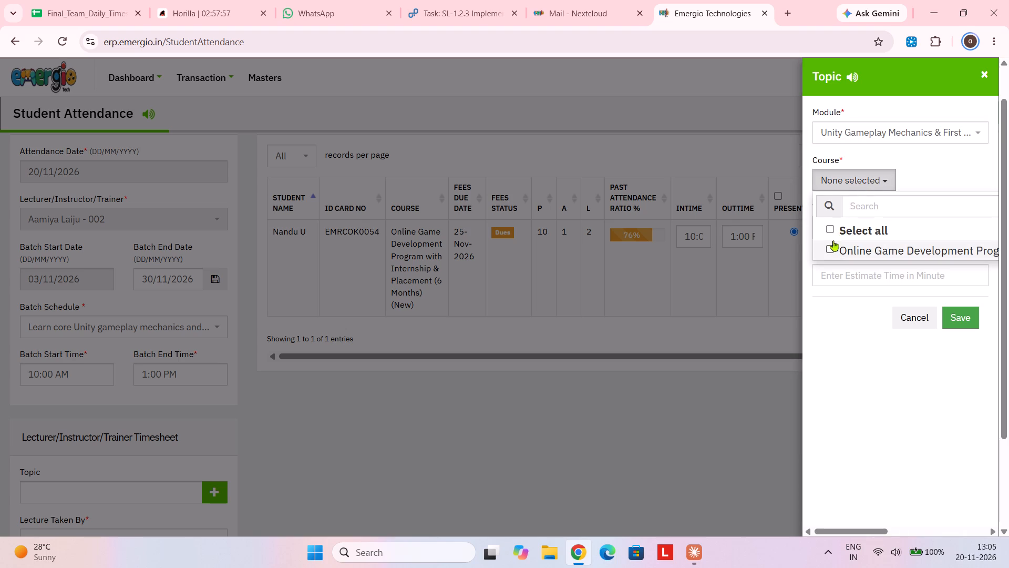
click(831, 244)
click(847, 367)
click(881, 258)
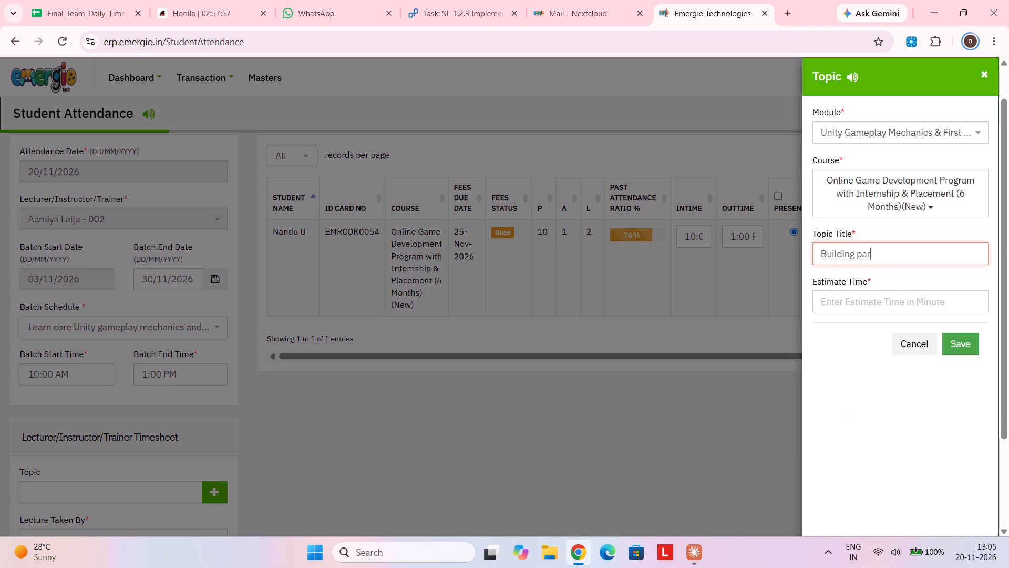
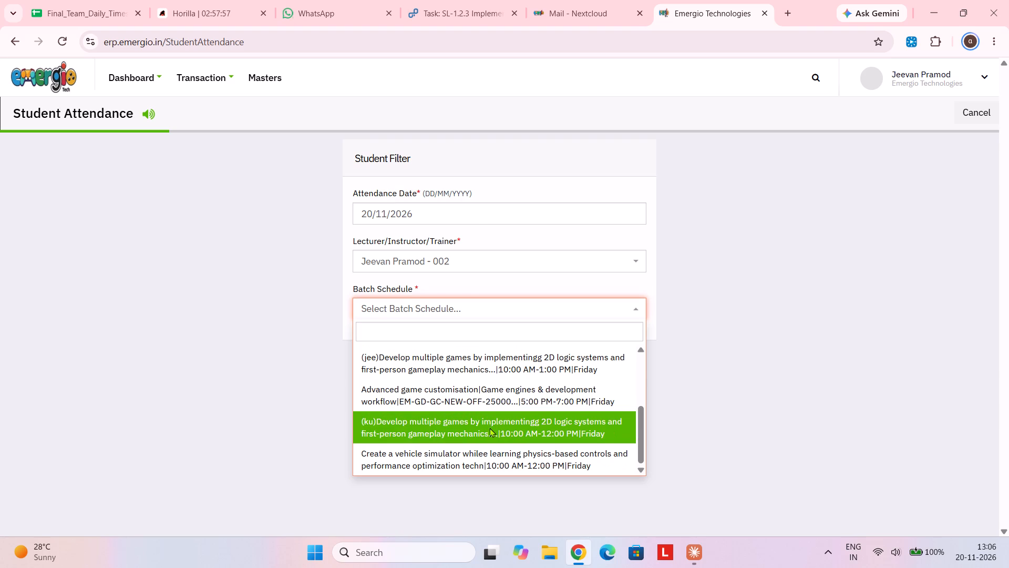
Load the (ku) 2D logic systems and first-person gameplay mechanics batch schedule, 10:00 AM-12:00 PM Friday, for the 20/11/2026 attendance.
click(490, 428)
Add a 180-minute topic "4th Game Asset Collection" under Multi-Game Development Module 4 for the Advanced Game Development & Deployment Program (6 Months)(New 2026).
scroll(326, 441, down, 1)
click(217, 495)
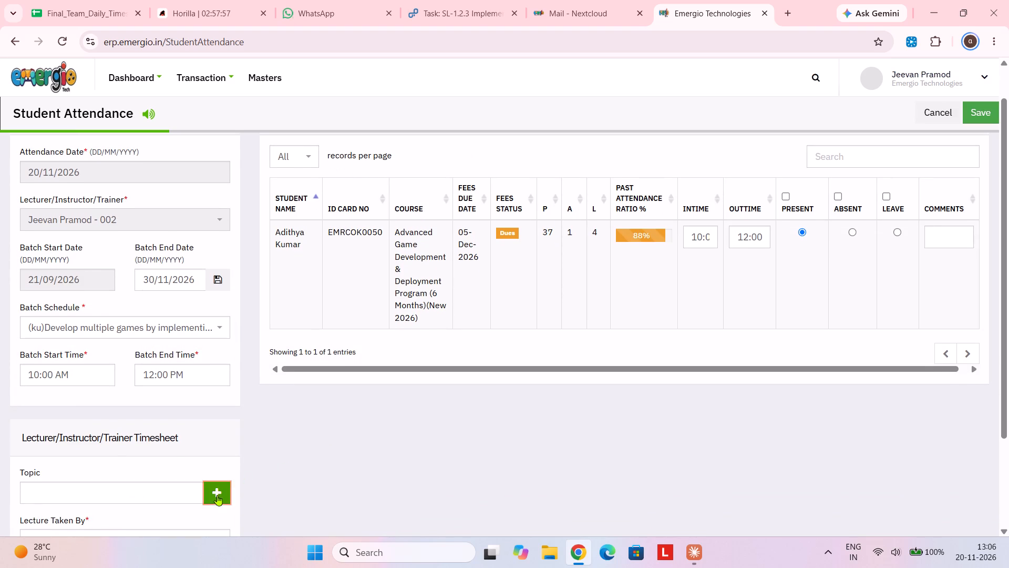
click(939, 141)
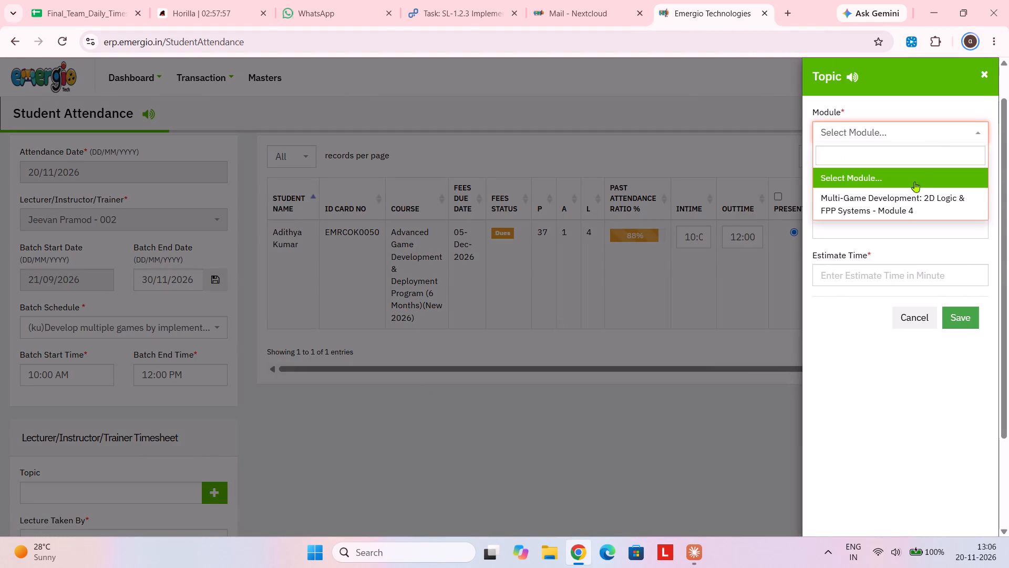
click(893, 199)
click(871, 182)
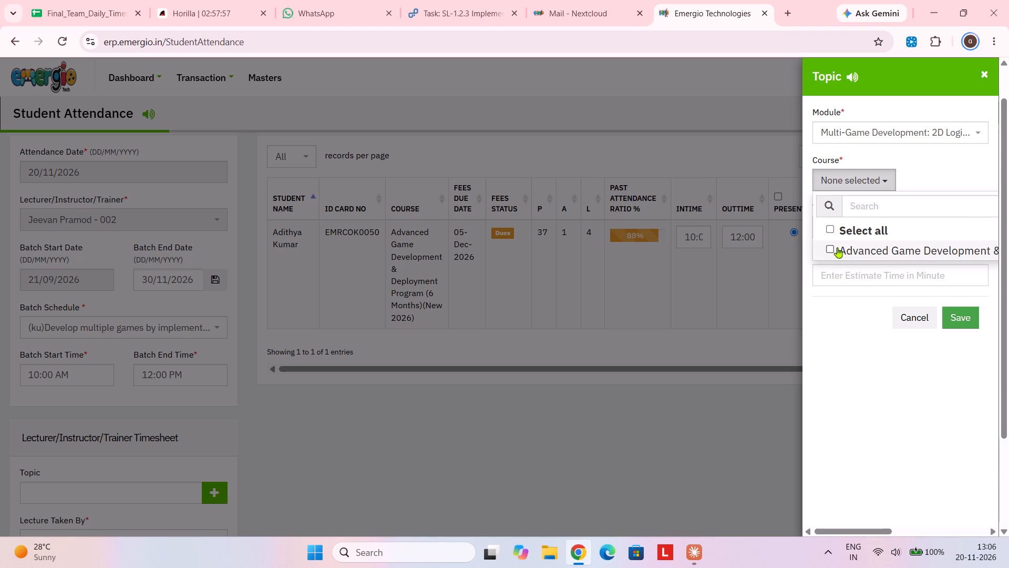
click(833, 253)
click(855, 376)
click(878, 247)
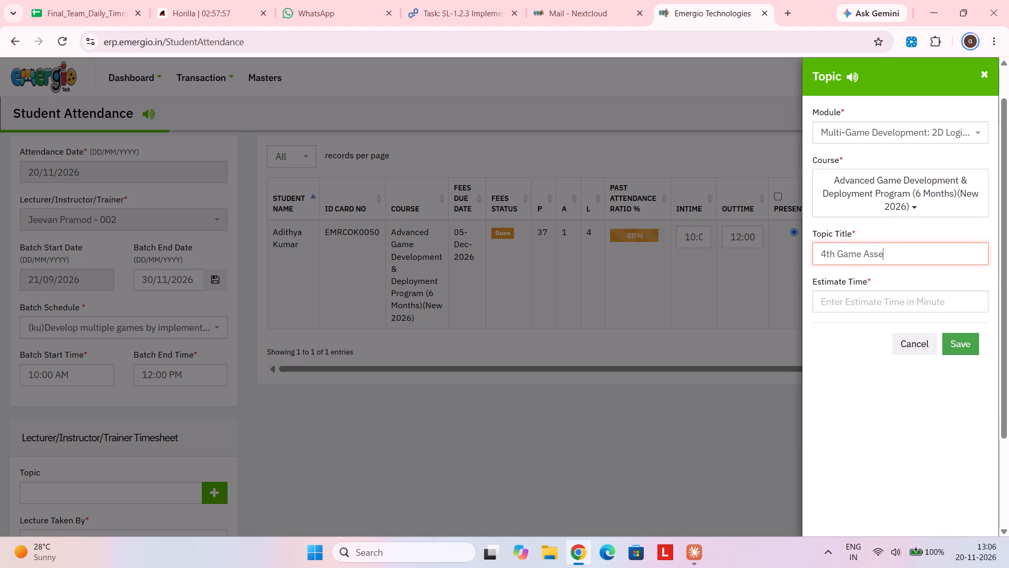
key(x)
key(BackSpace)
text(ollection)
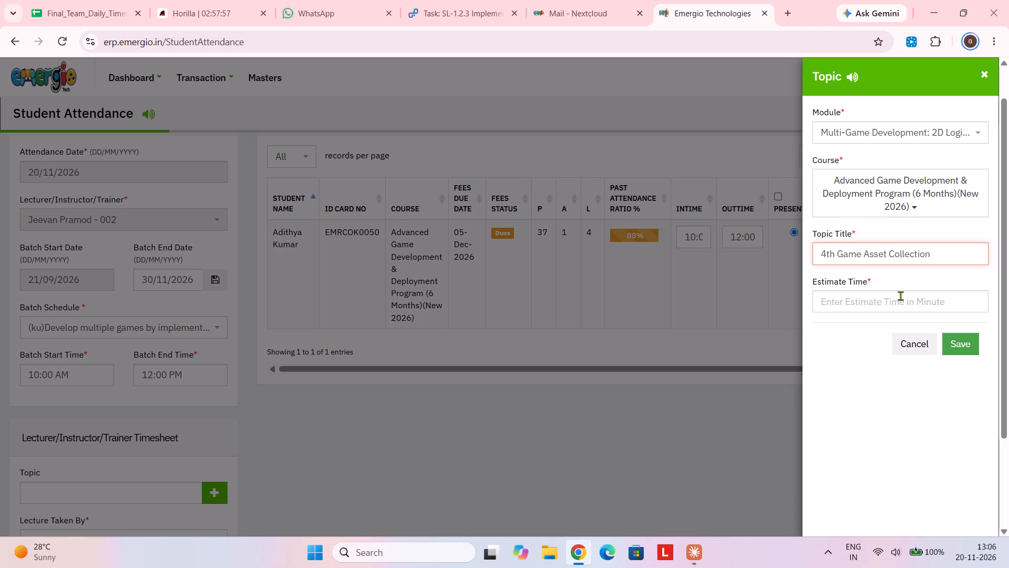
click(894, 305)
click(904, 334)
click(960, 343)
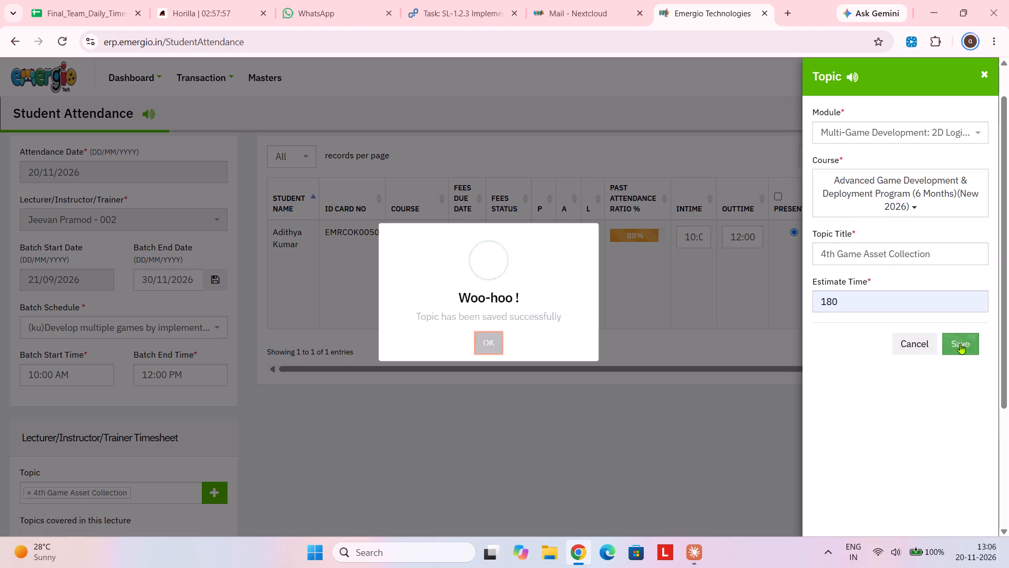
click(495, 368)
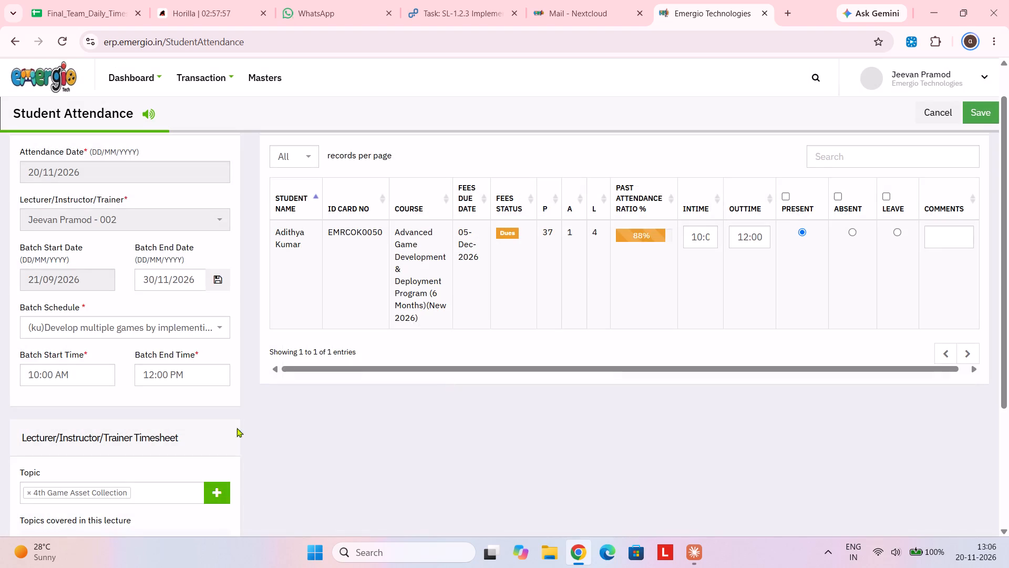
Mark "4th Game Asset Collection" as covered in this lecture and save the attendance with the student present.
scroll(212, 431, down, 1)
click(34, 500)
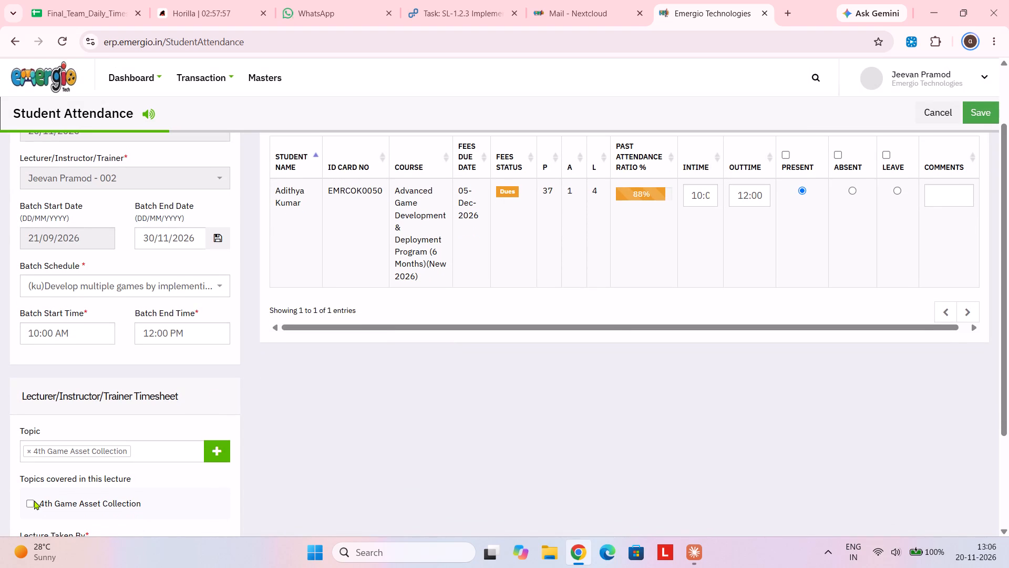
scroll(321, 343, up, 1)
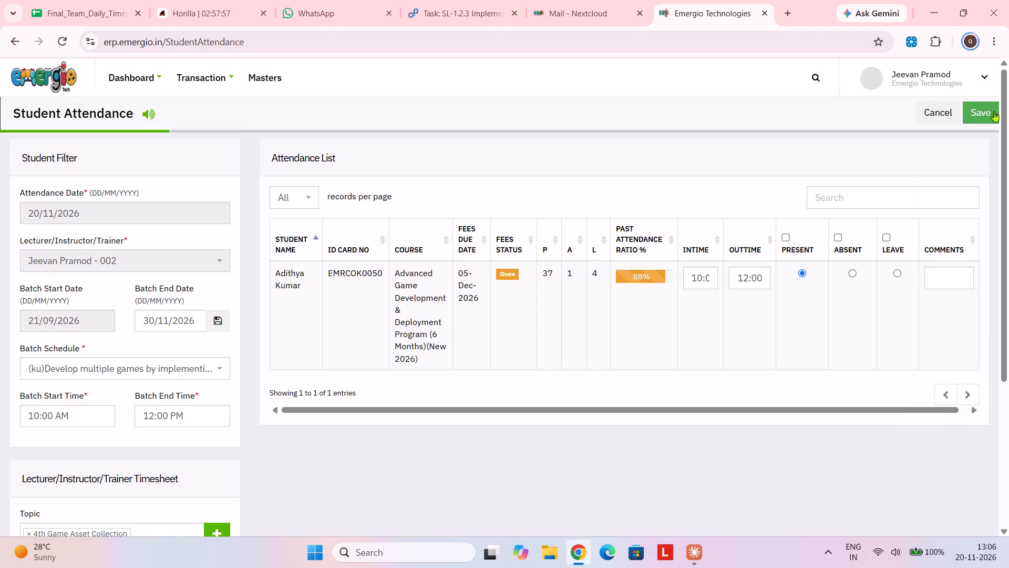
click(989, 111)
click(483, 369)
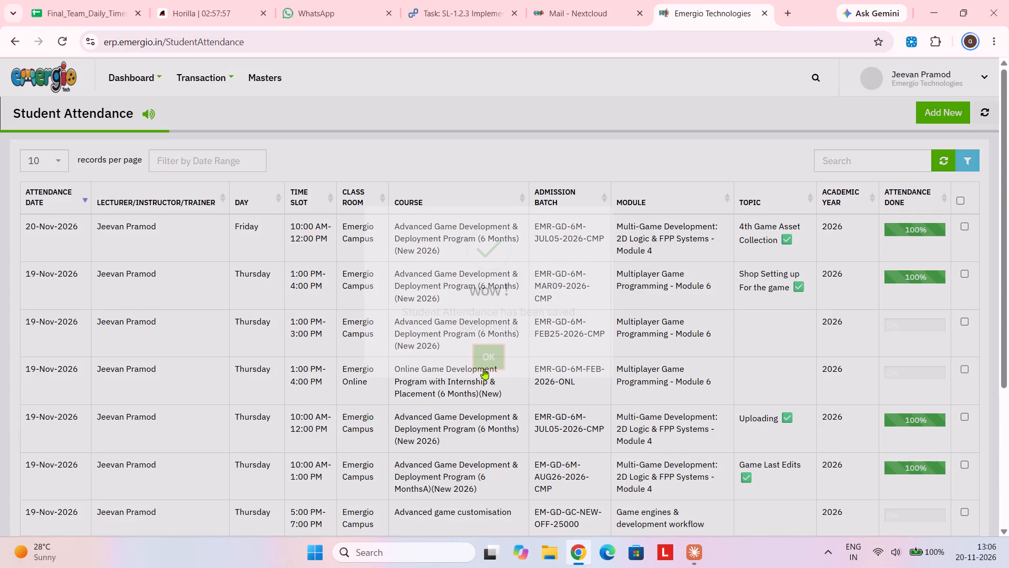
Add a 20/11/2026 attendance entry for the Advanced game customisation batch schedule, 5:00 PM-7:00 PM, mark its student absent, and save it.
scroll(483, 369, right, 1)
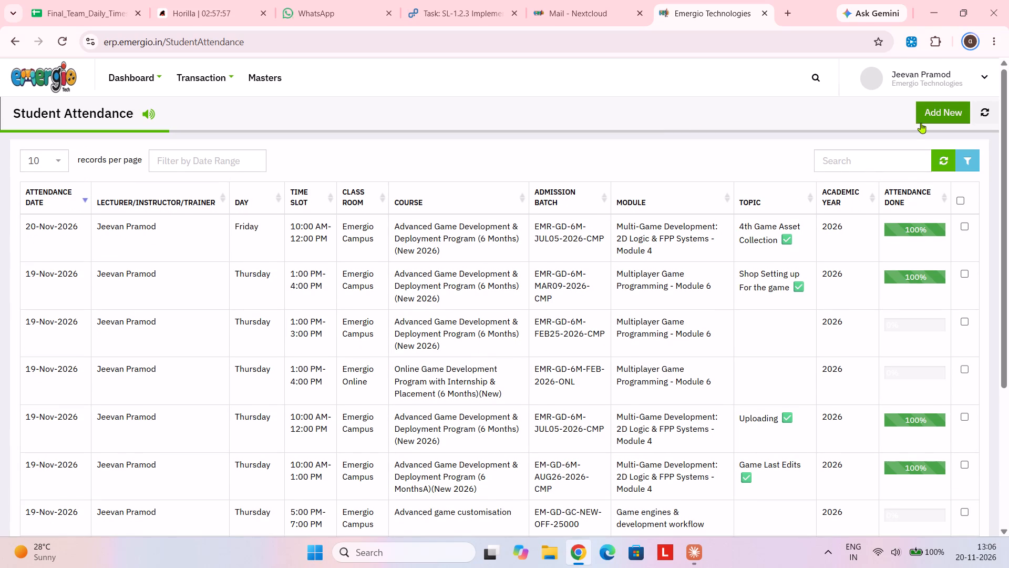
click(922, 117)
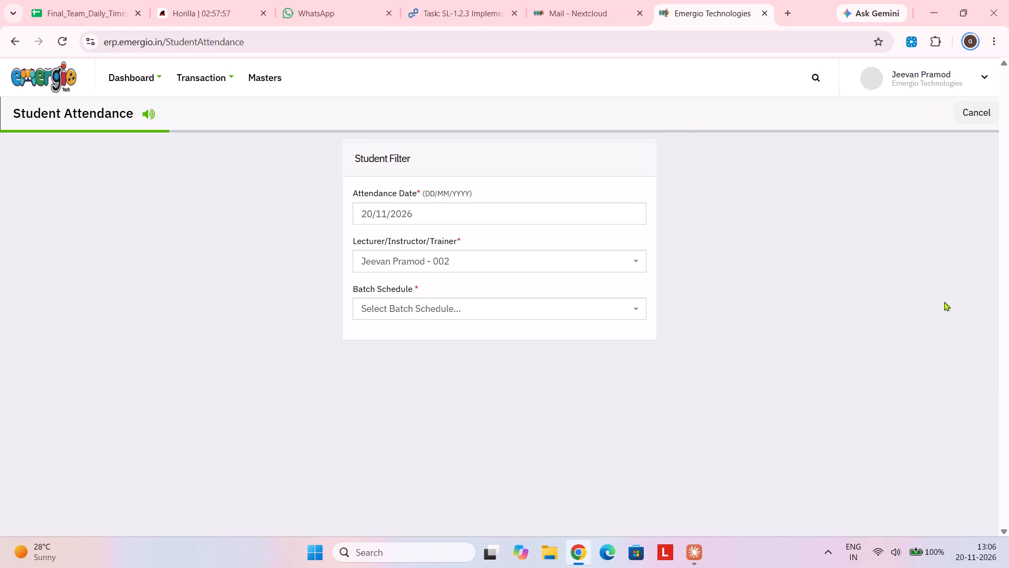
click(516, 321)
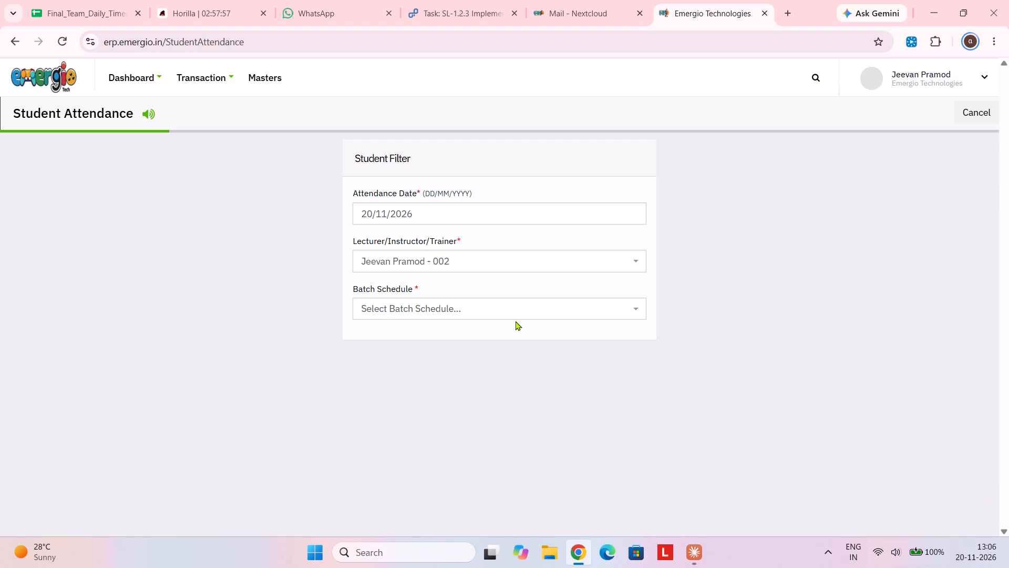
click(511, 316)
scroll(500, 425, down, 2)
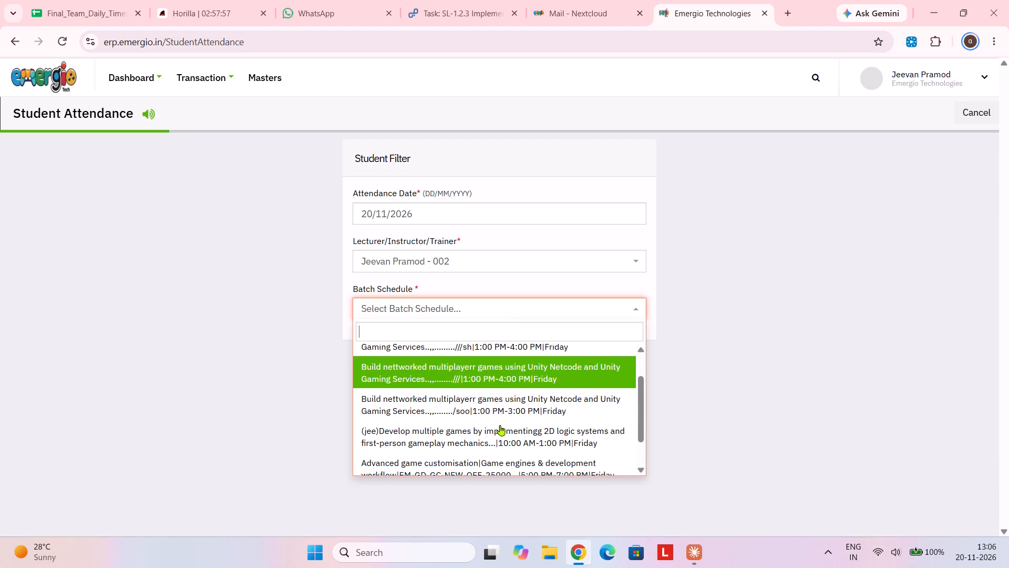
scroll(500, 425, down, 7)
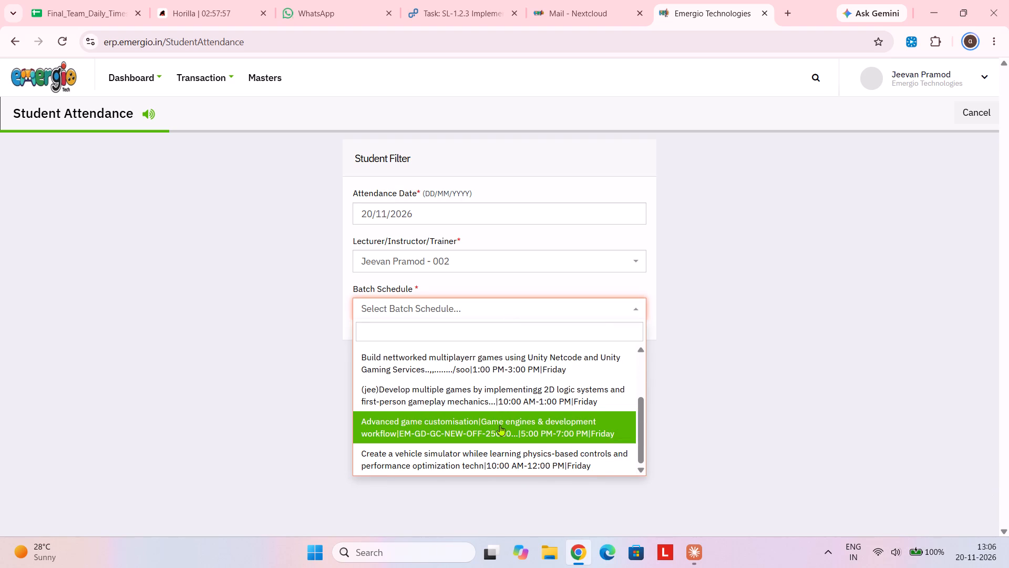
click(476, 432)
scroll(476, 432, down, 1)
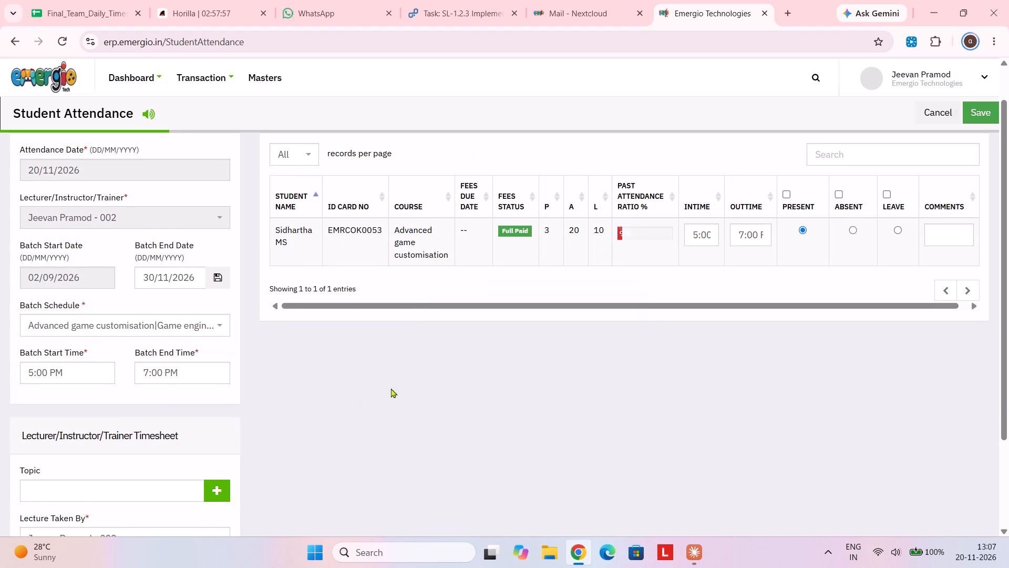
click(854, 232)
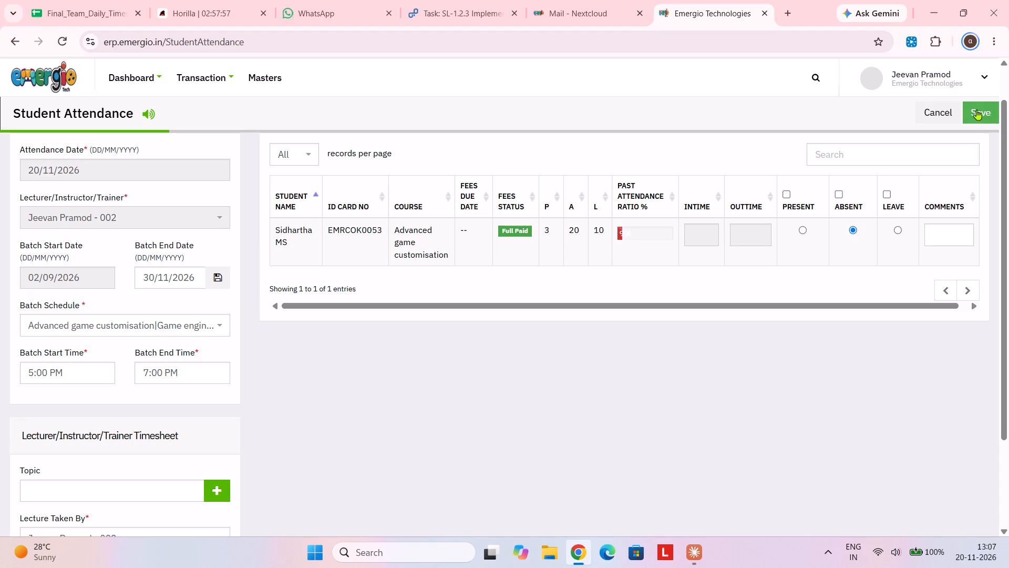
click(976, 109)
click(499, 369)
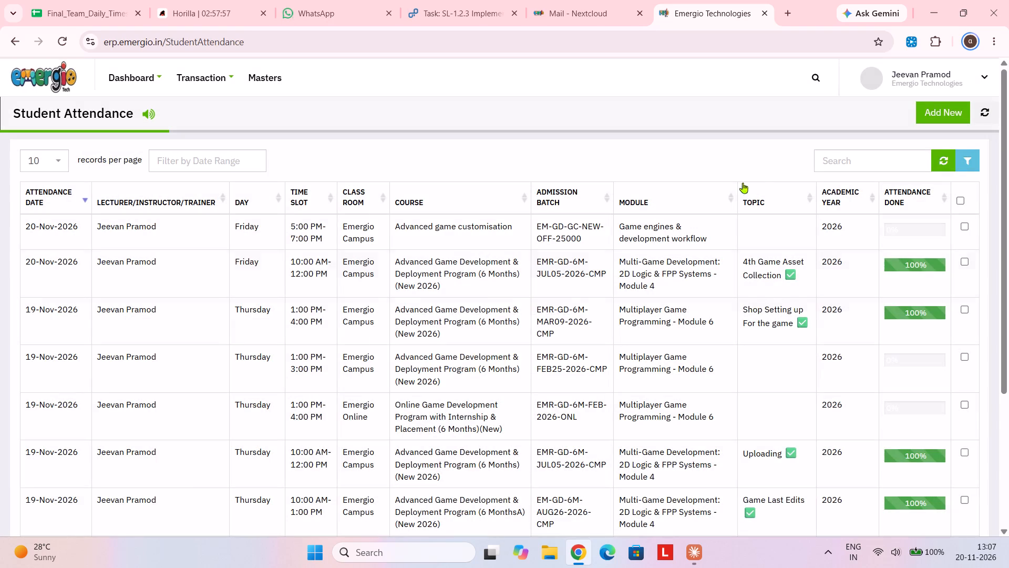
Start another attendance entry for 20/11/2026 with the (jee) 2D logic systems and first-person gameplay mechanics batch schedule, 10:00 AM-1:00 PM Friday.
click(934, 117)
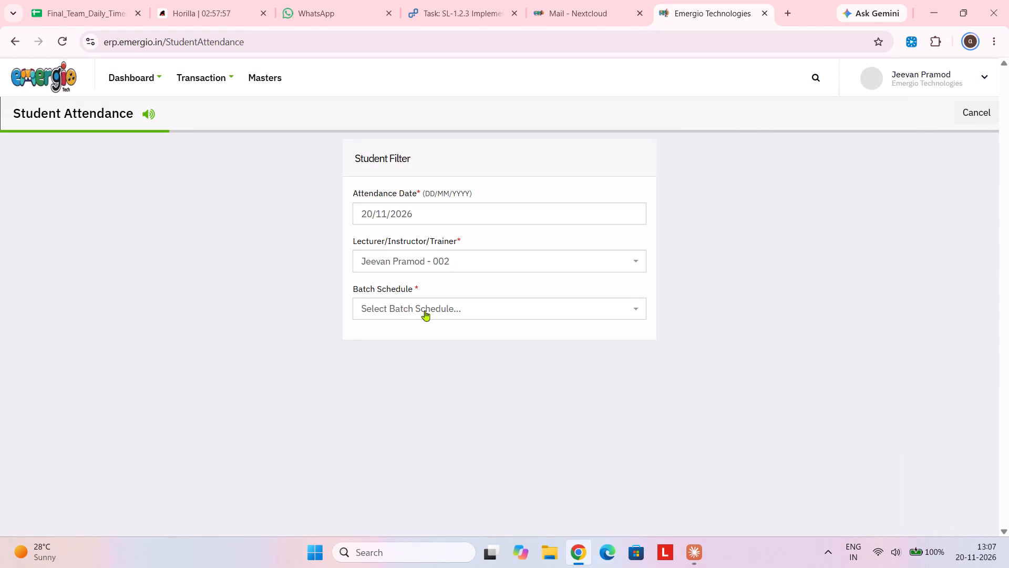
click(425, 310)
scroll(501, 423, down, 1)
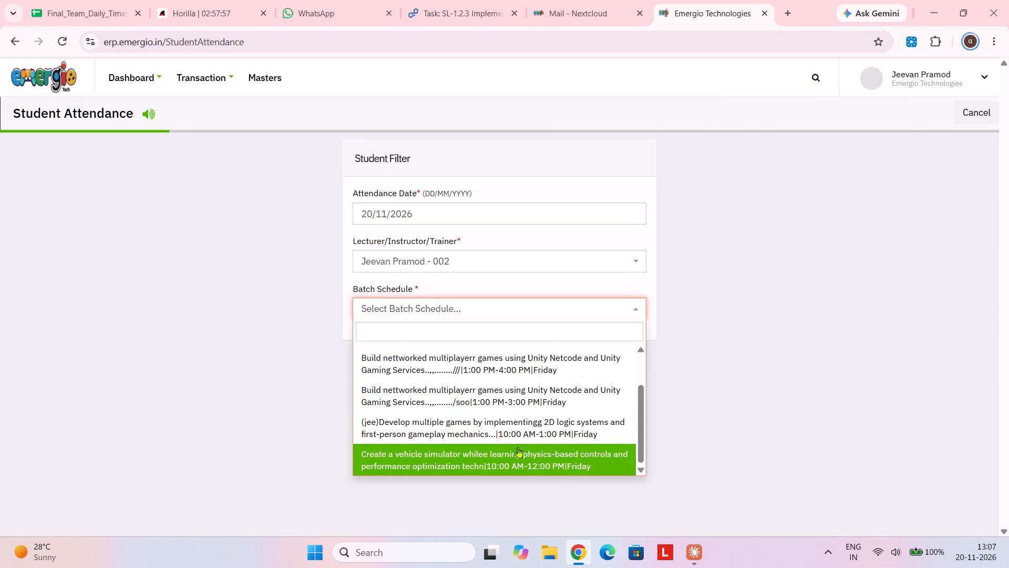
click(504, 435)
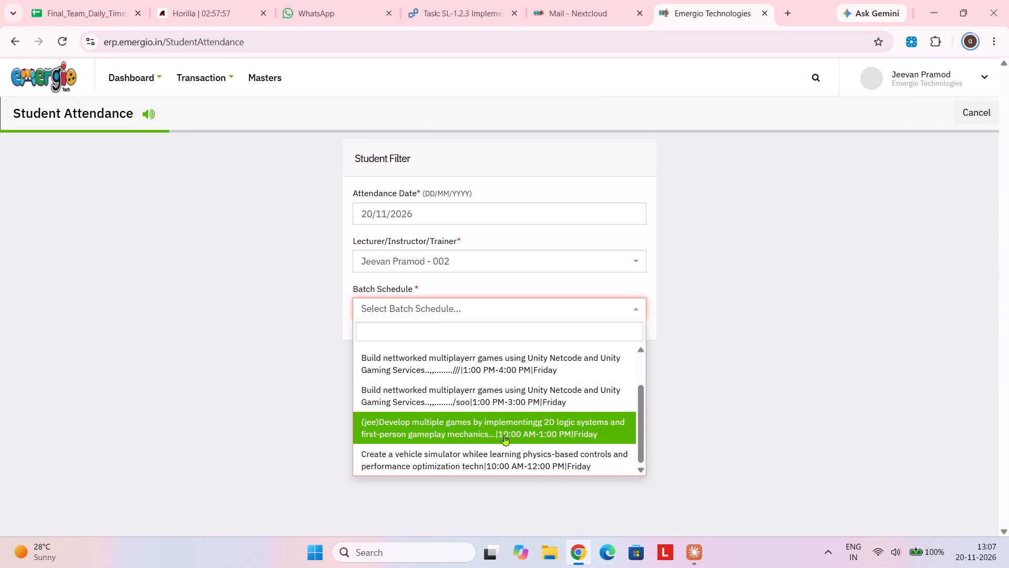
Add a 180-minute topic "Upload" under Multi-Game Development Module 4 for the Advanced Game Development & Deployment Program (6 MonthsA)(New 2026).
scroll(455, 420, down, 1)
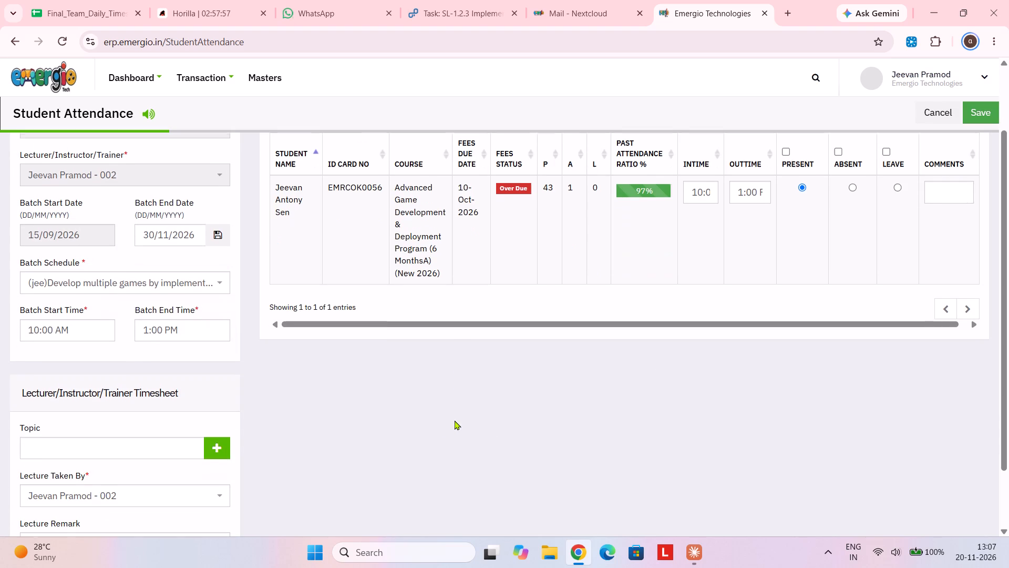
click(223, 447)
click(949, 142)
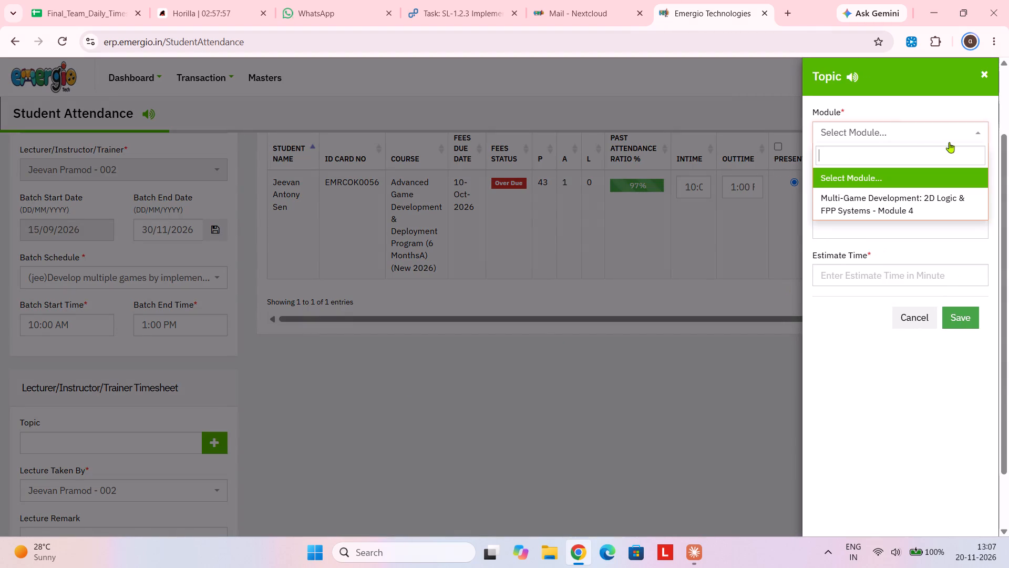
click(890, 192)
click(874, 178)
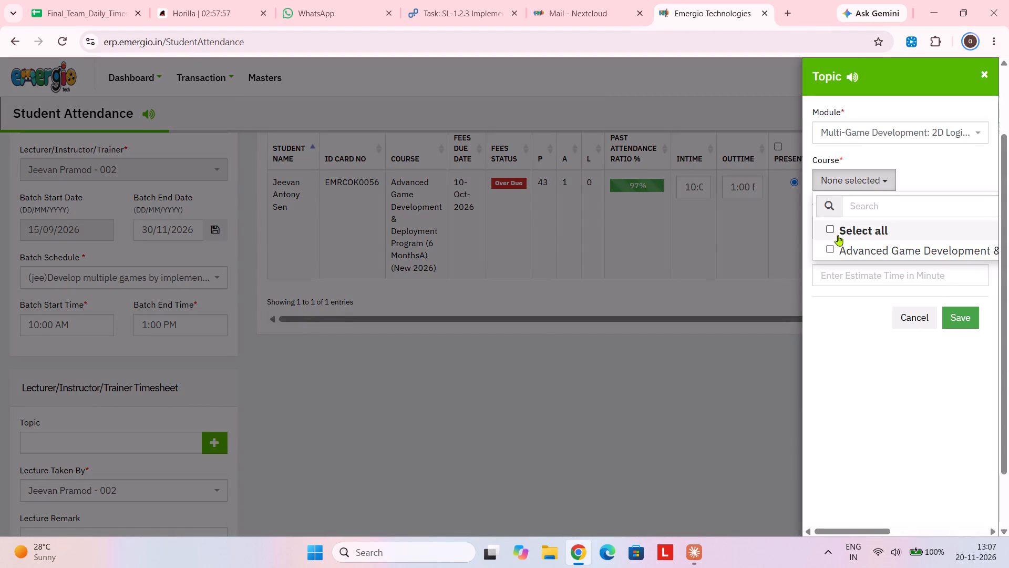
click(832, 248)
click(843, 342)
click(878, 252)
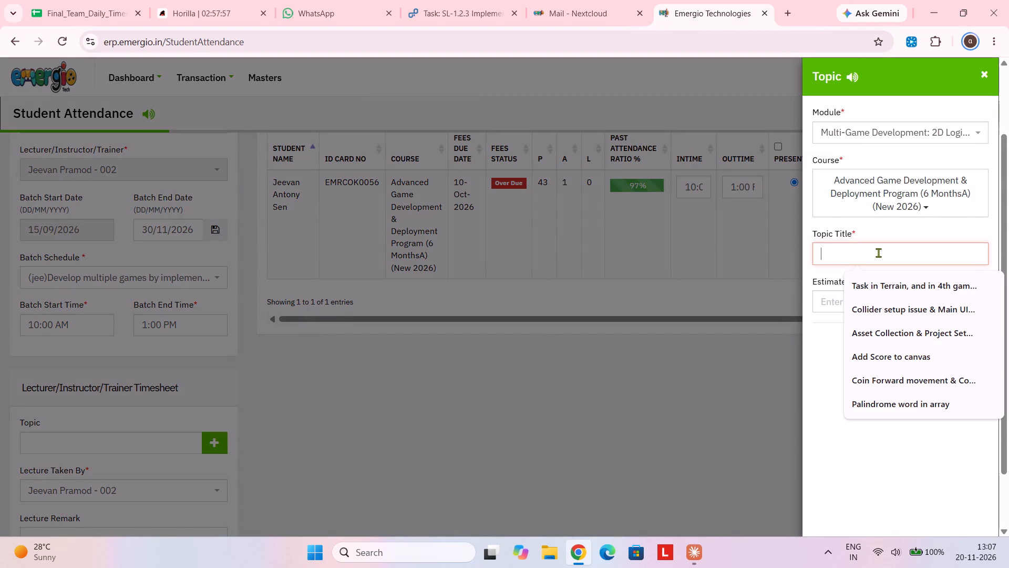
click(878, 252)
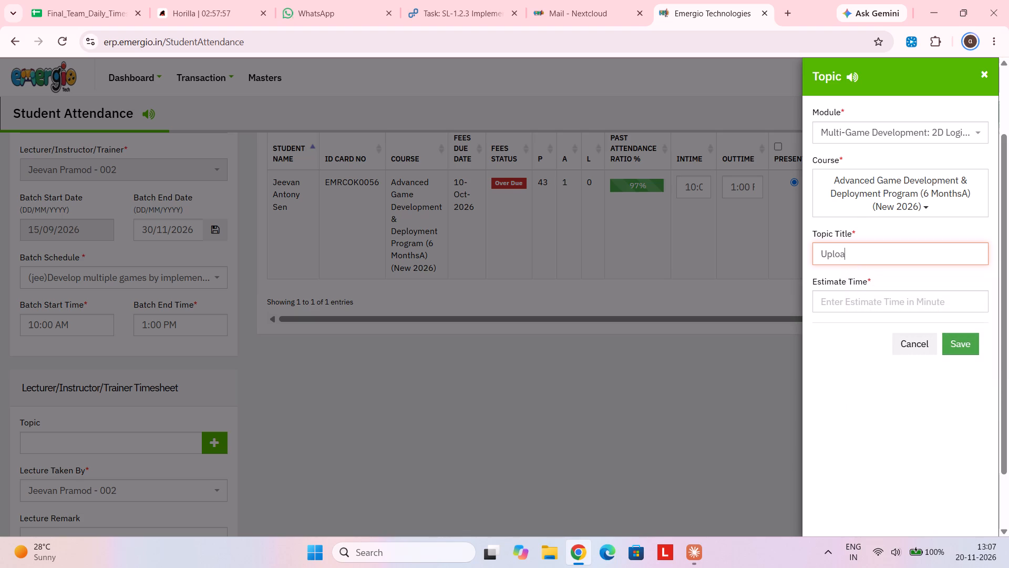
click(857, 310)
click(899, 336)
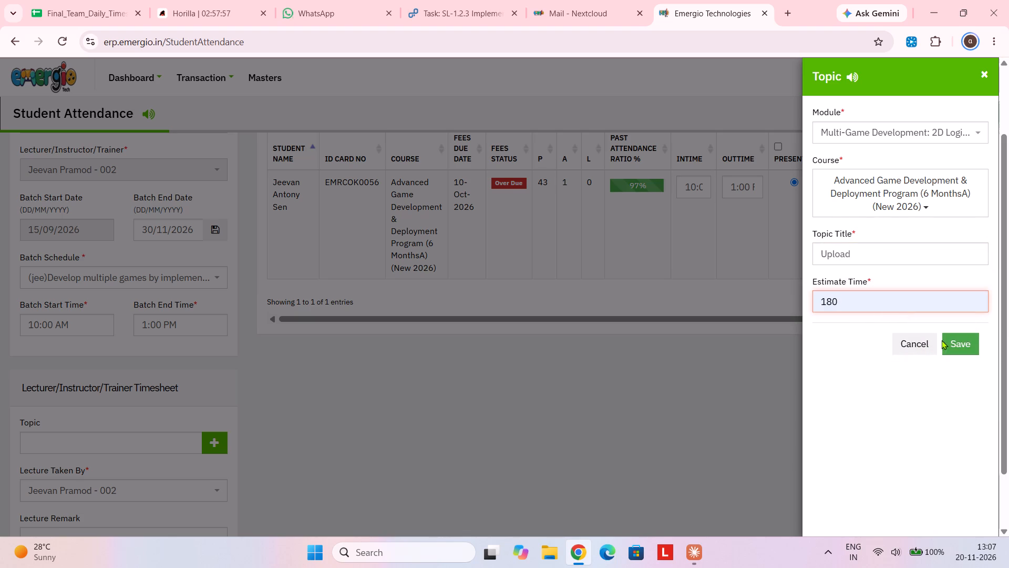
click(951, 340)
click(478, 373)
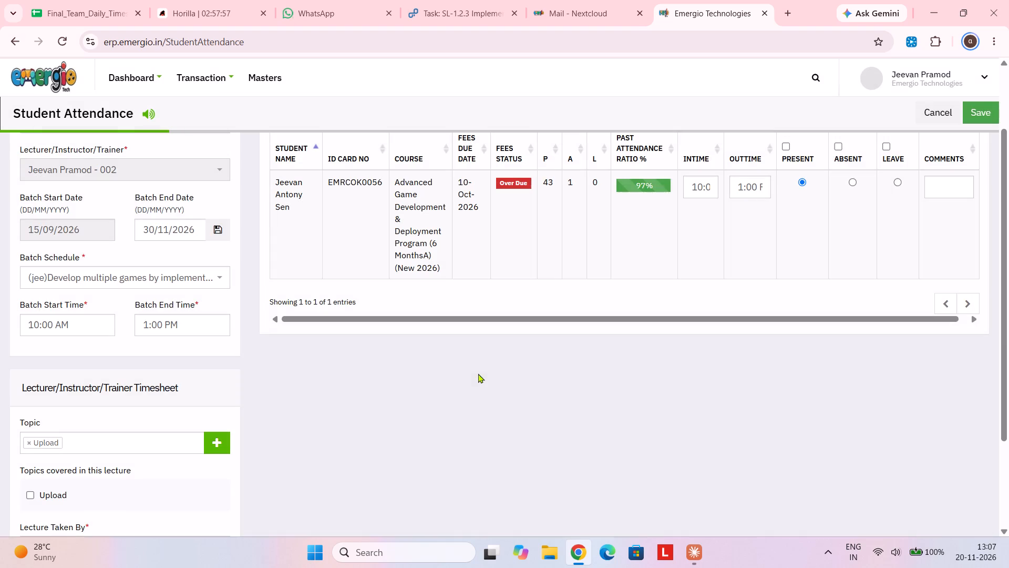
Mark "Upload" as covered in this lecture and save the attendance with the student present.
click(27, 491)
click(979, 107)
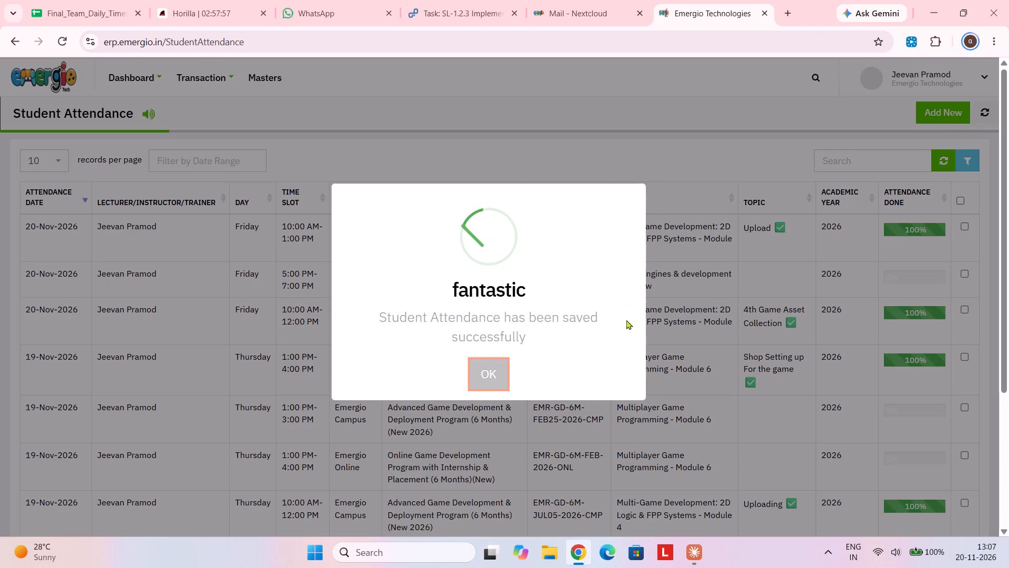
click(478, 365)
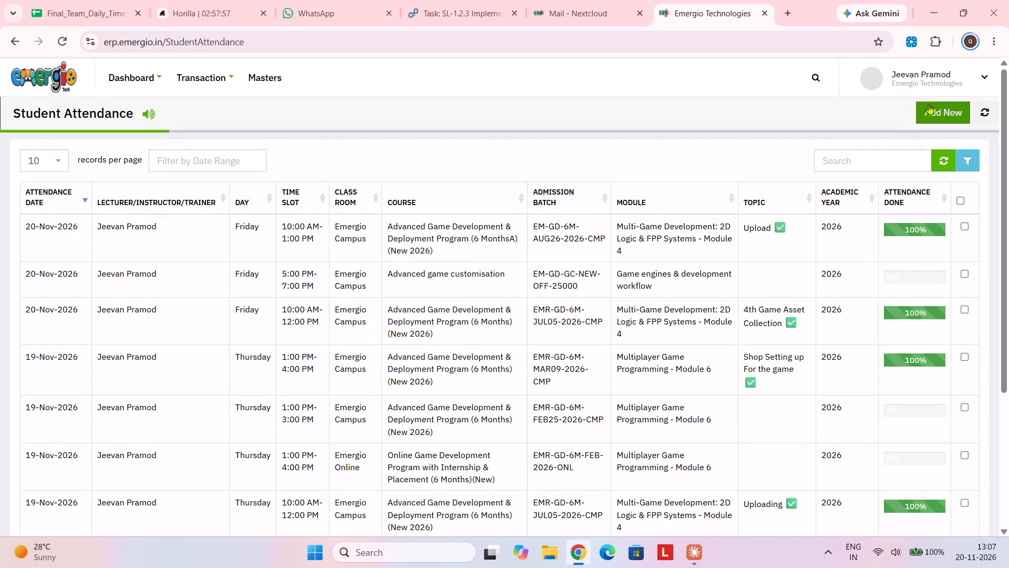
Add a 20/11/2026 attendance entry for the vehicle simulator batch schedule, 10:00 AM-12:00 PM Friday, mark its student on leave, and save it.
click(930, 104)
click(477, 308)
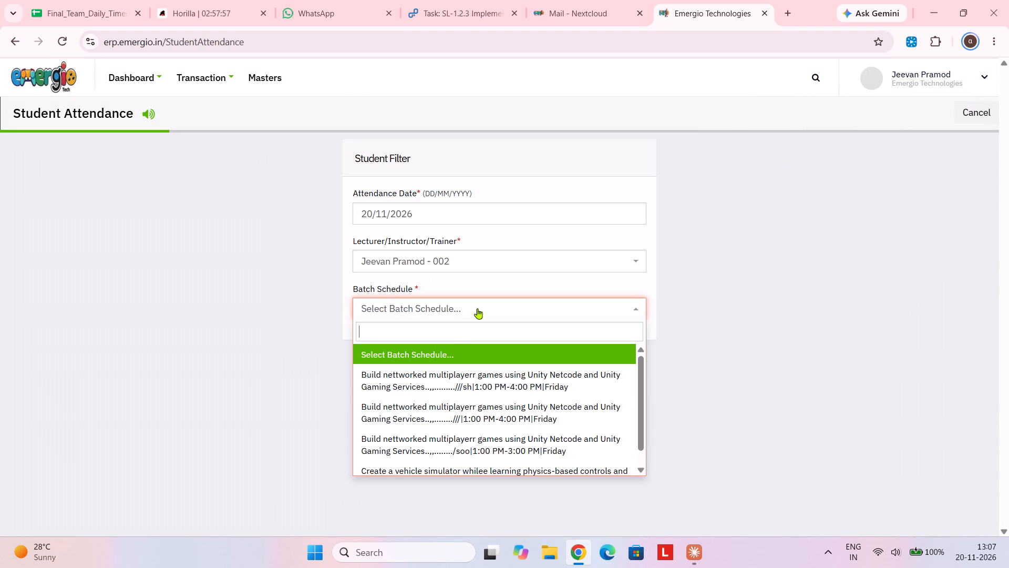
scroll(428, 392, down, 2)
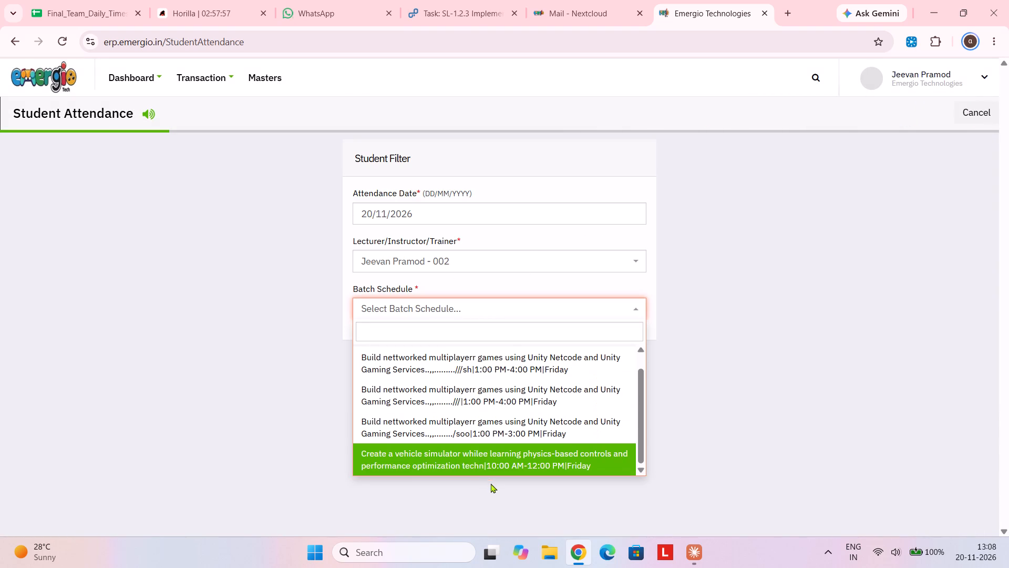
scroll(520, 409, up, 1)
scroll(520, 409, down, 1)
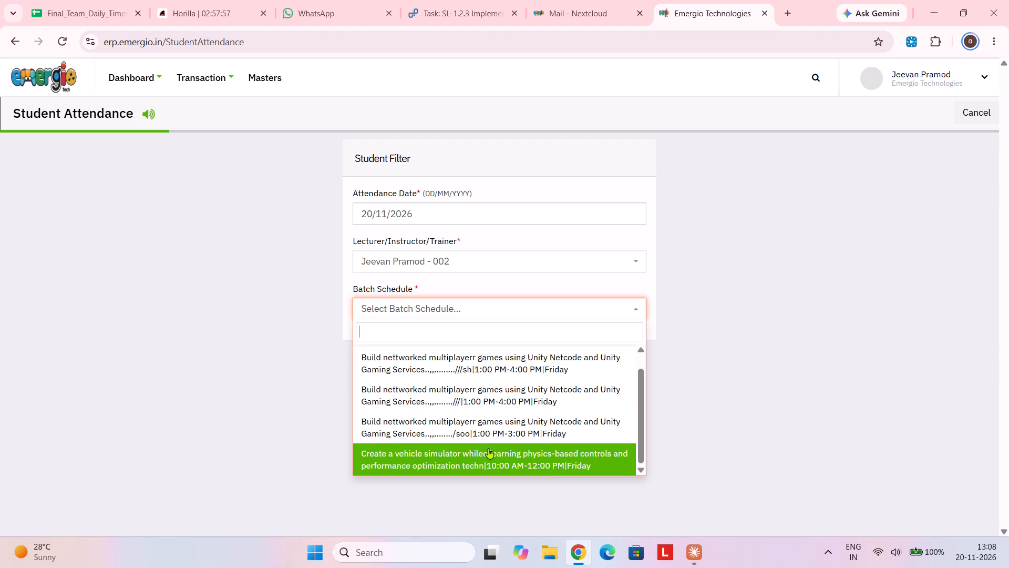
click(479, 453)
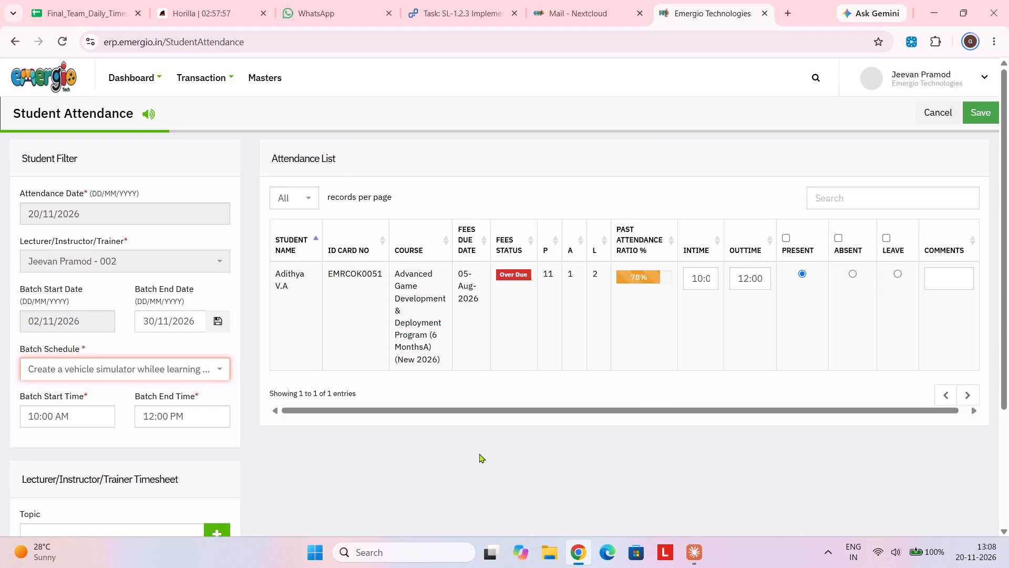
click(898, 275)
click(981, 109)
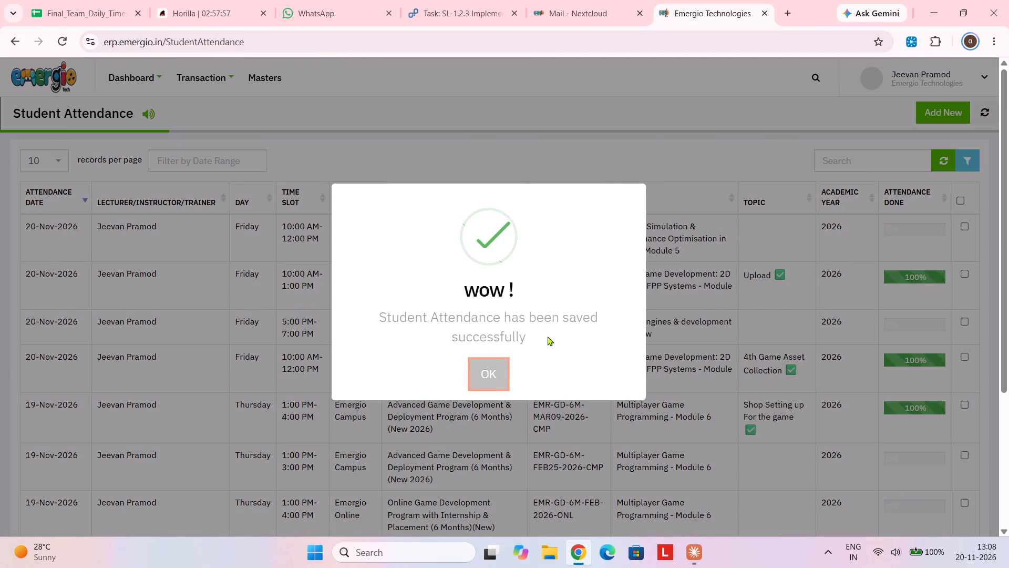
click(500, 362)
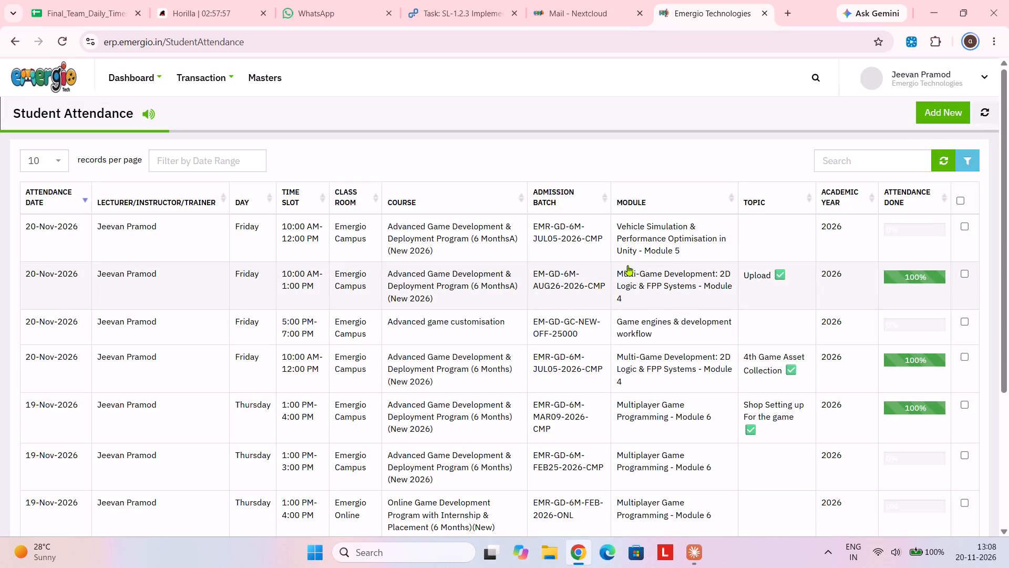
Start another student attendance entry for 20/11/2026 and open the batch schedule choices.
click(922, 117)
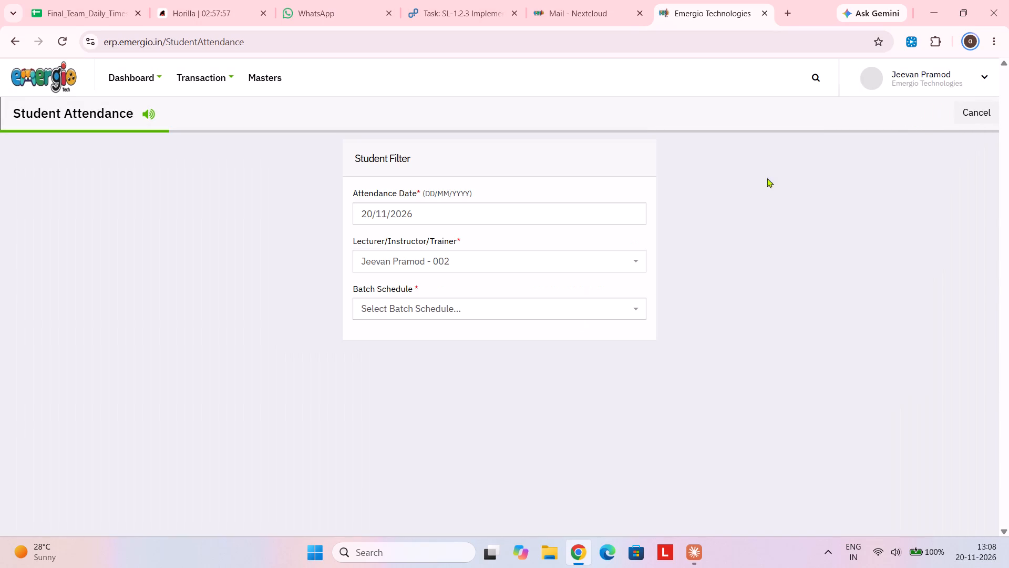
click(452, 298)
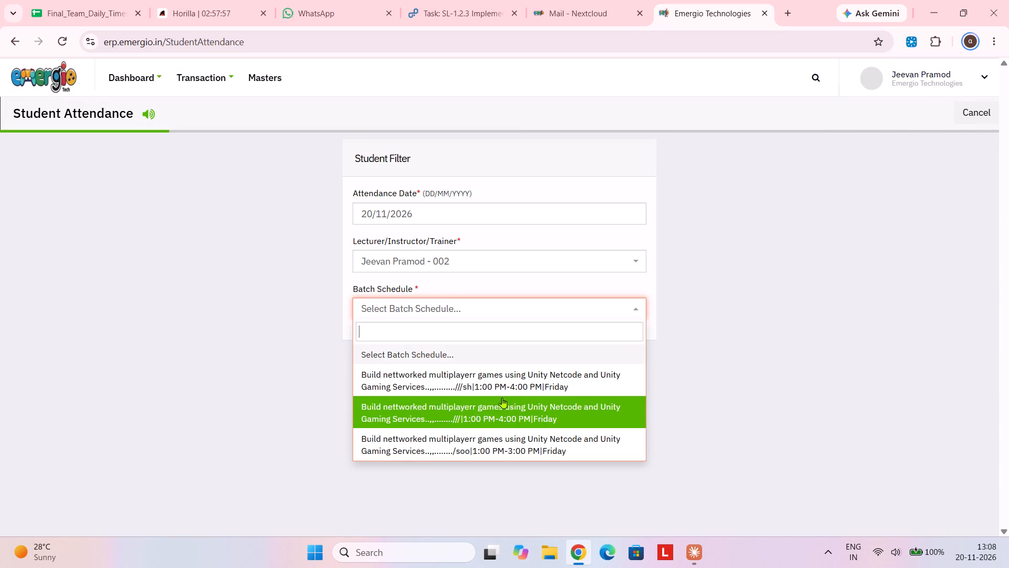
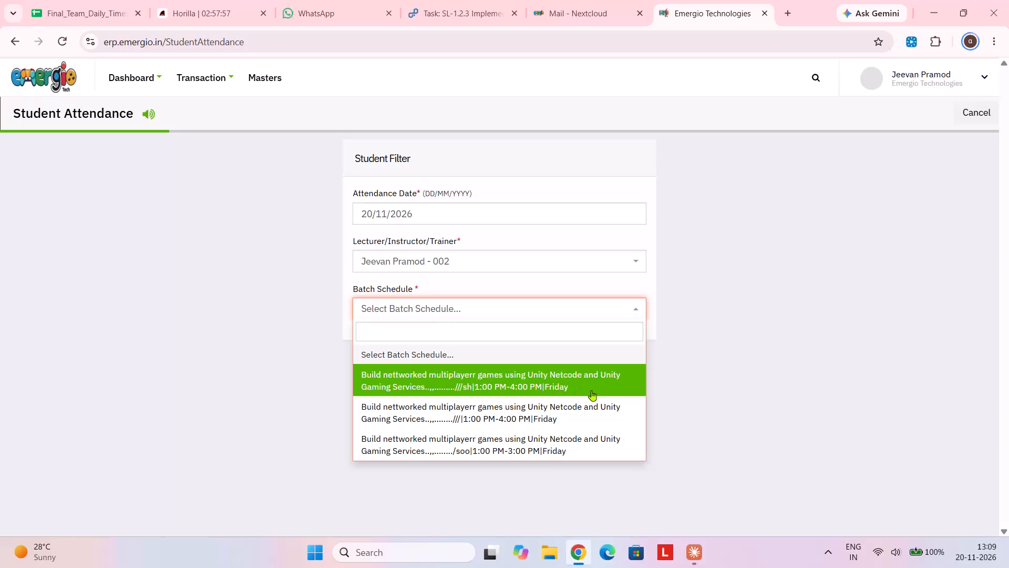
click(743, 396)
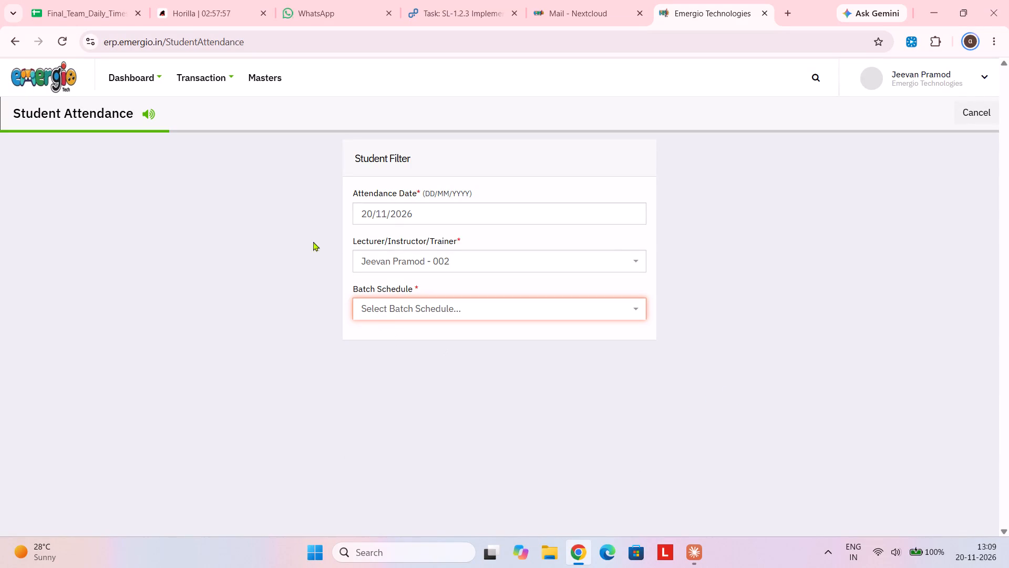
click(431, 10)
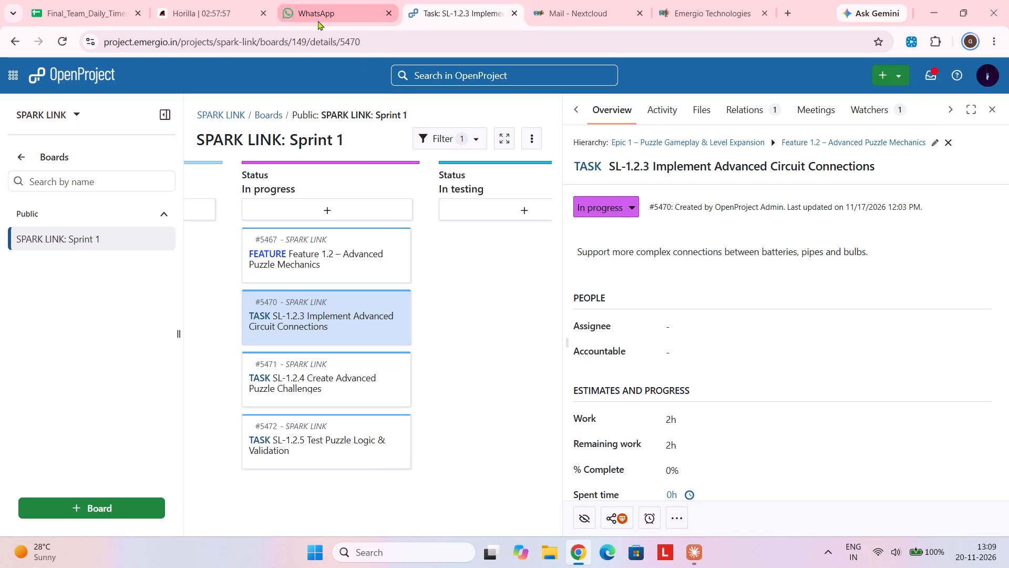
Switch to Horilla and refresh the Attendance Activity page.
click(215, 5)
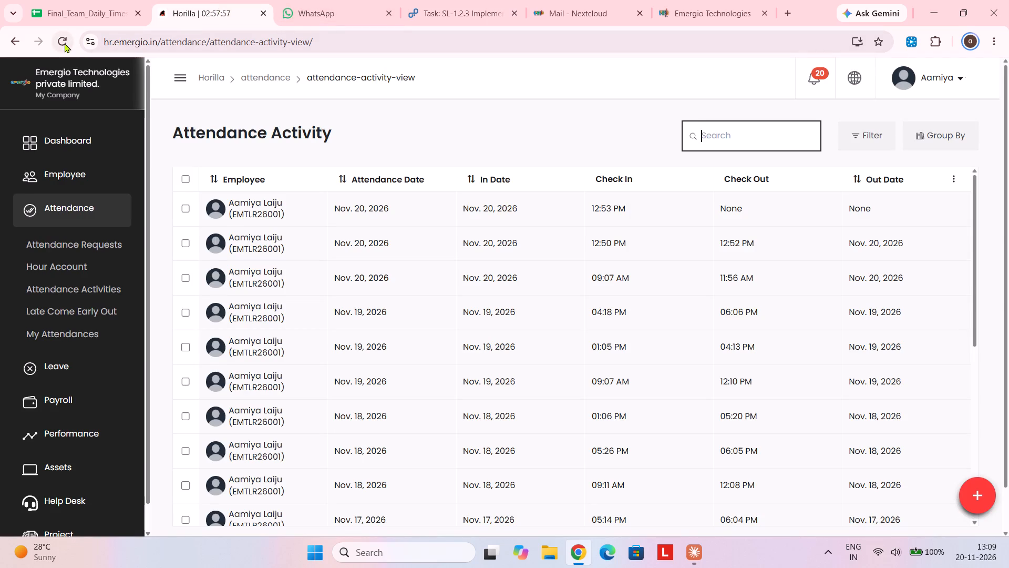
click(65, 44)
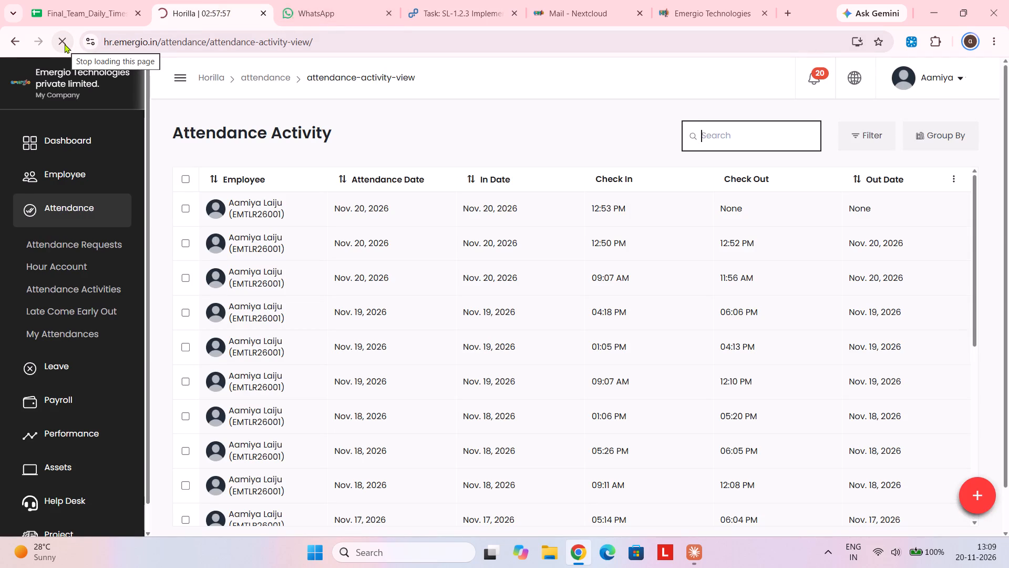
In the daily timesheet tracker, enter Aamiya's 20-Nov-2026 Actual Hours as 0.25 for Excel and 3 for the Nandu training.
click(93, 0)
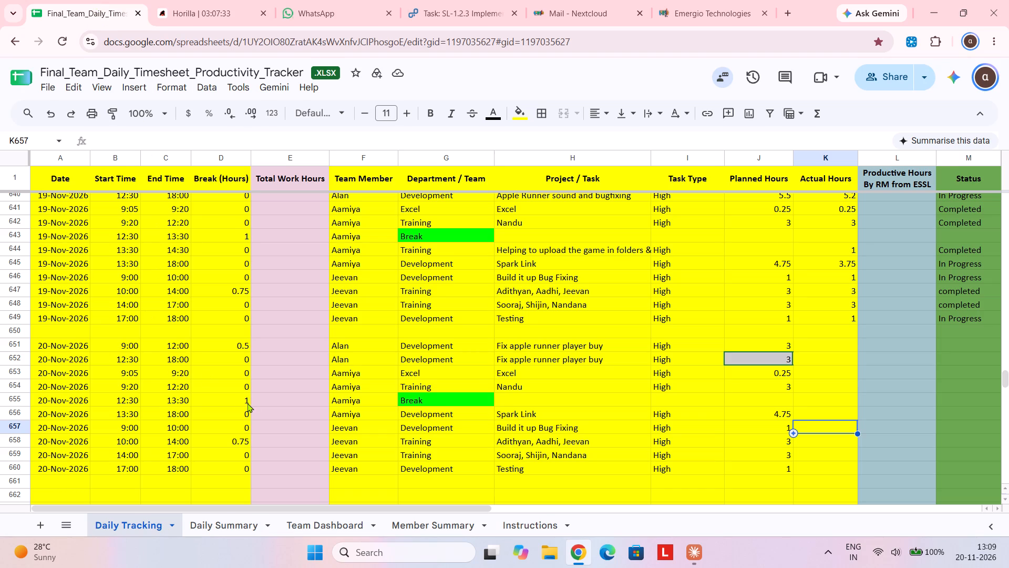
click(826, 367)
text(0.25)
key(Down)
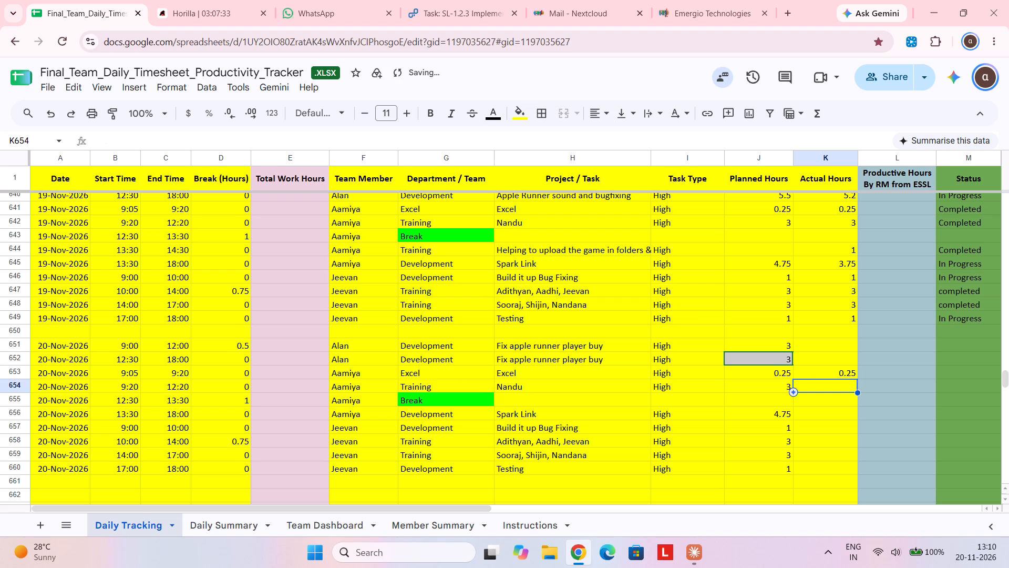
key(3)
key(Right)
Set Status to Completed and Priority to High for Aamiya's 20-Nov-2026 Excel and Nandu rows.
key(Right)
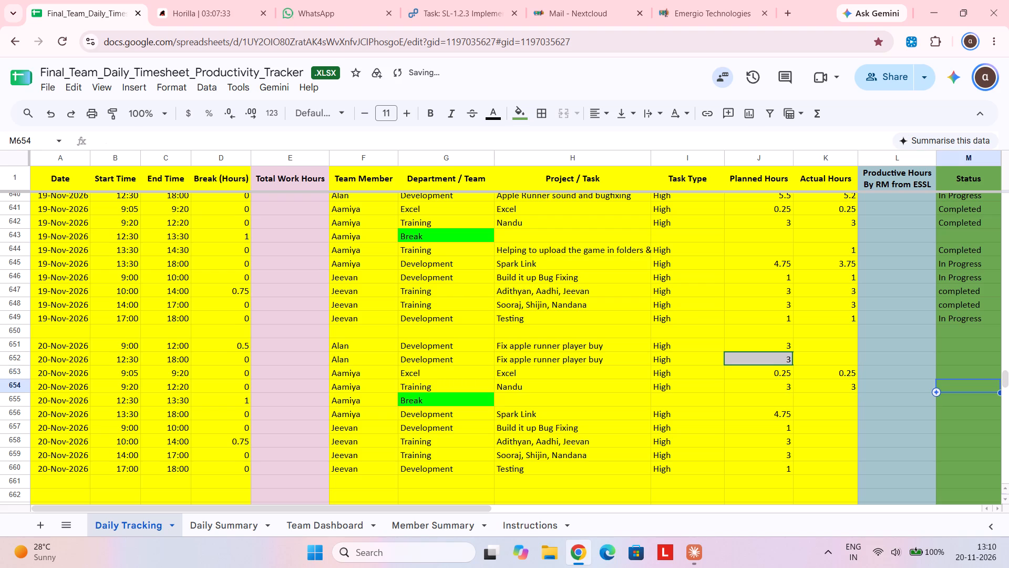
key(Up)
key(Right)
key(Left)
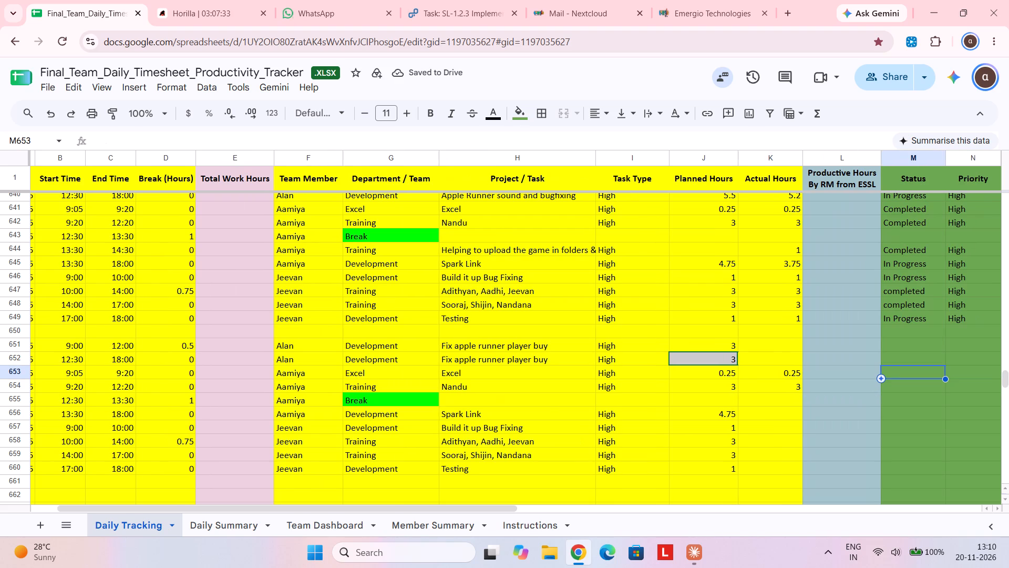
text(om)
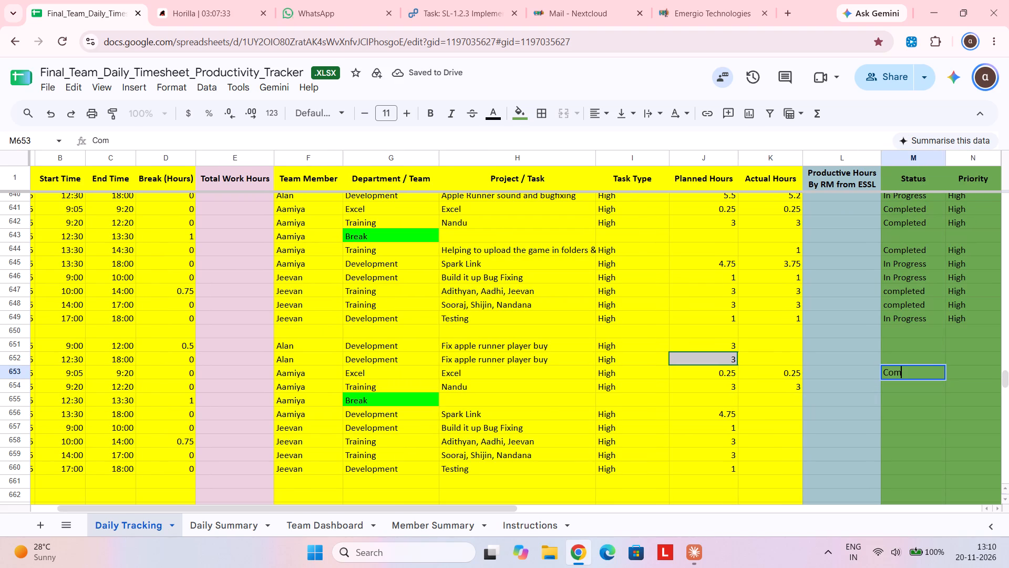
key(p)
text(leted)
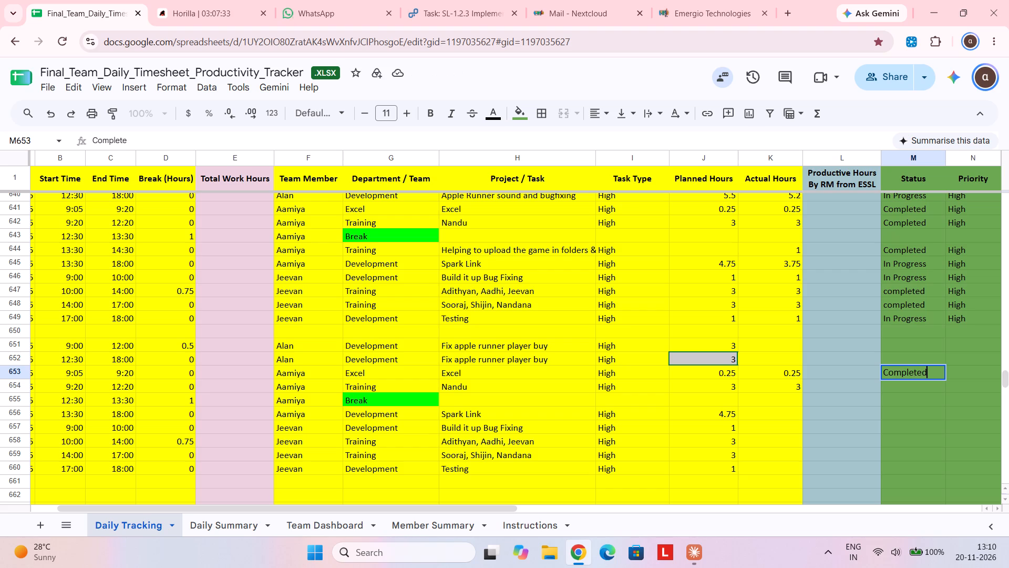
key(Down)
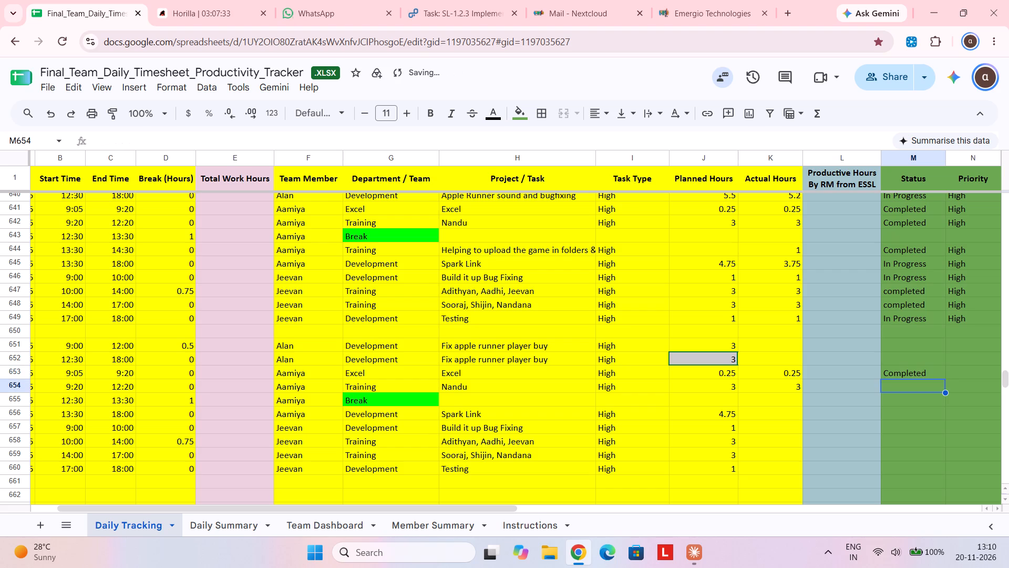
key(Tab)
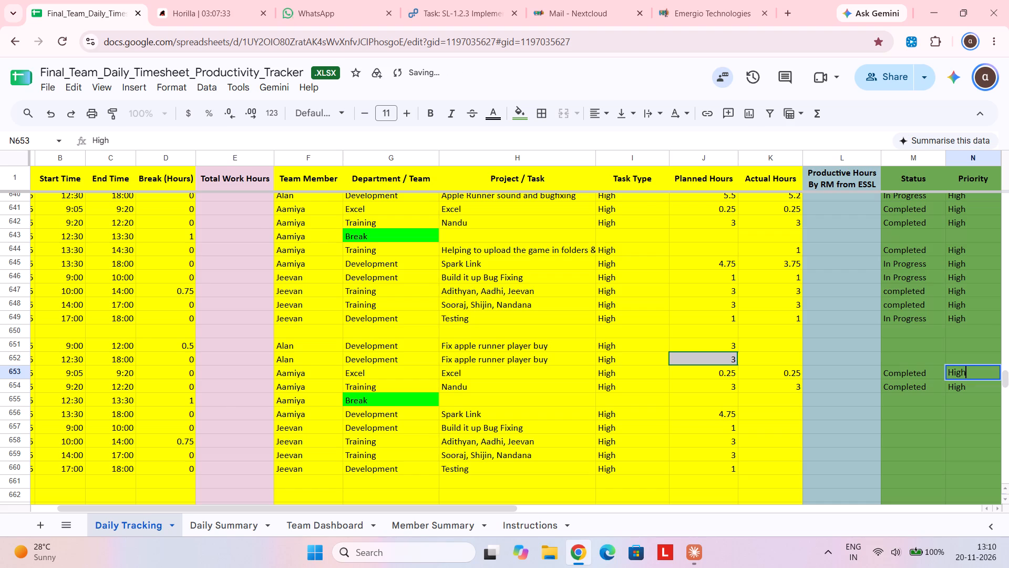
key(Right)
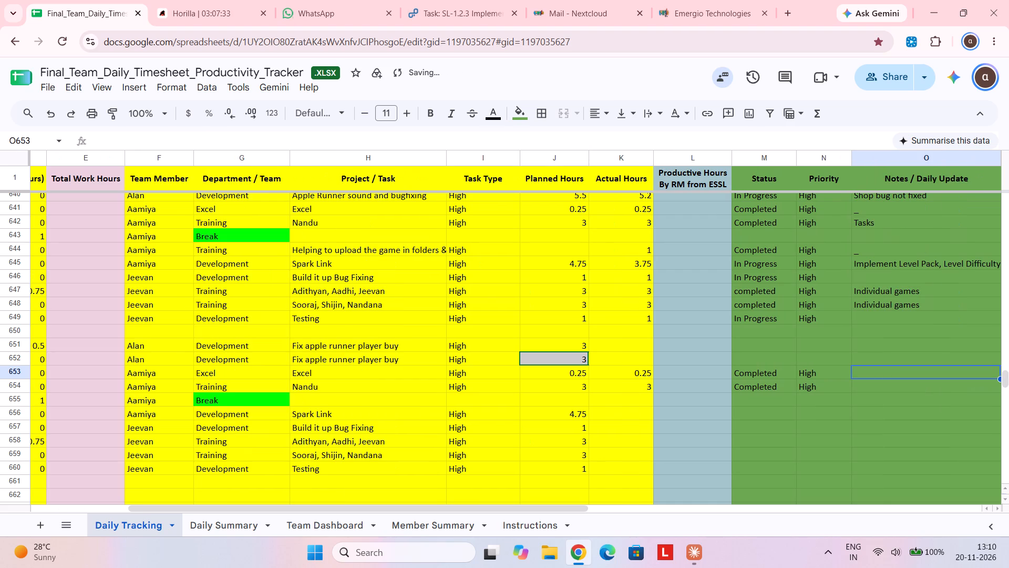
Fill Notes with "_" for Excel and "Task" for Nandu, and enter "_" as Blocker / Dependency and Next Action in both rows.
key(shift+underscore)
key(Down)
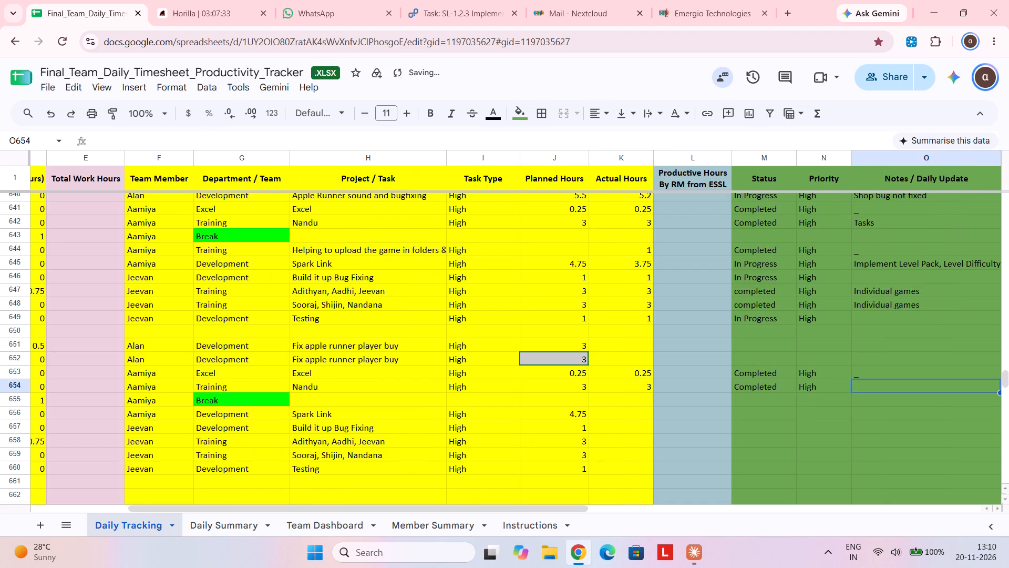
text(ask)
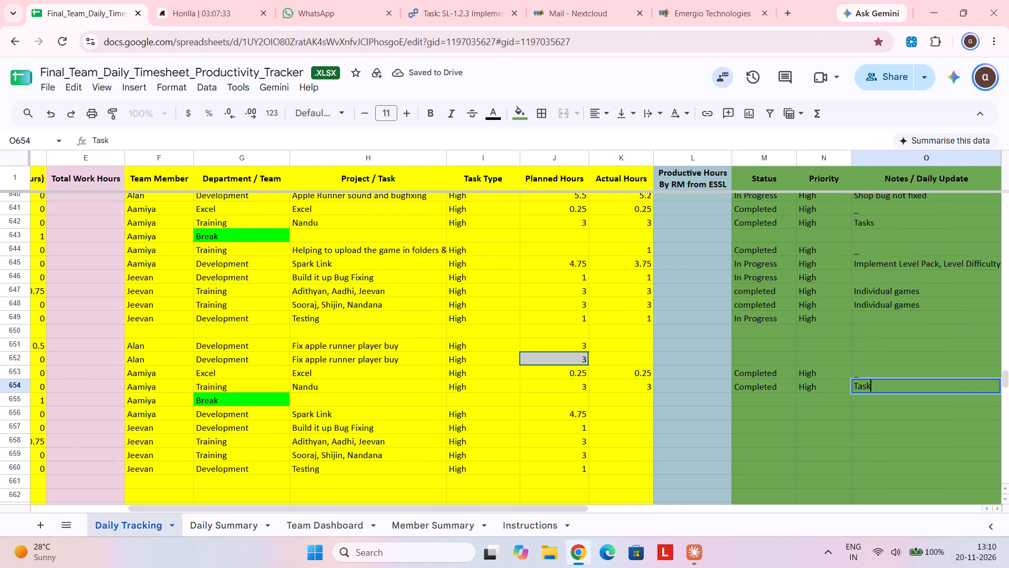
key(Right)
key(shift+underscore)
key(Up)
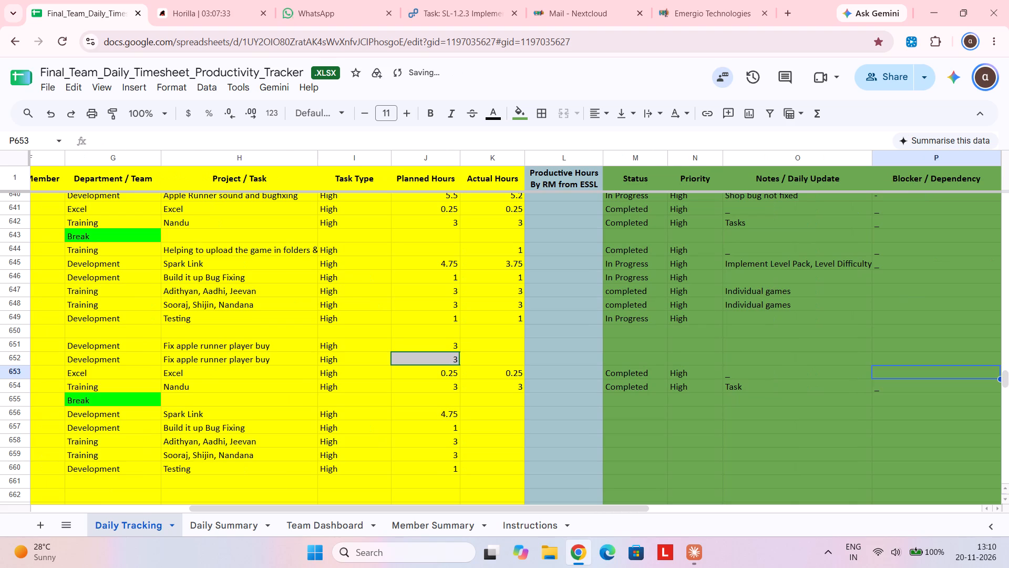
key(shift+underscore)
key(Right)
key(shift+underscore)
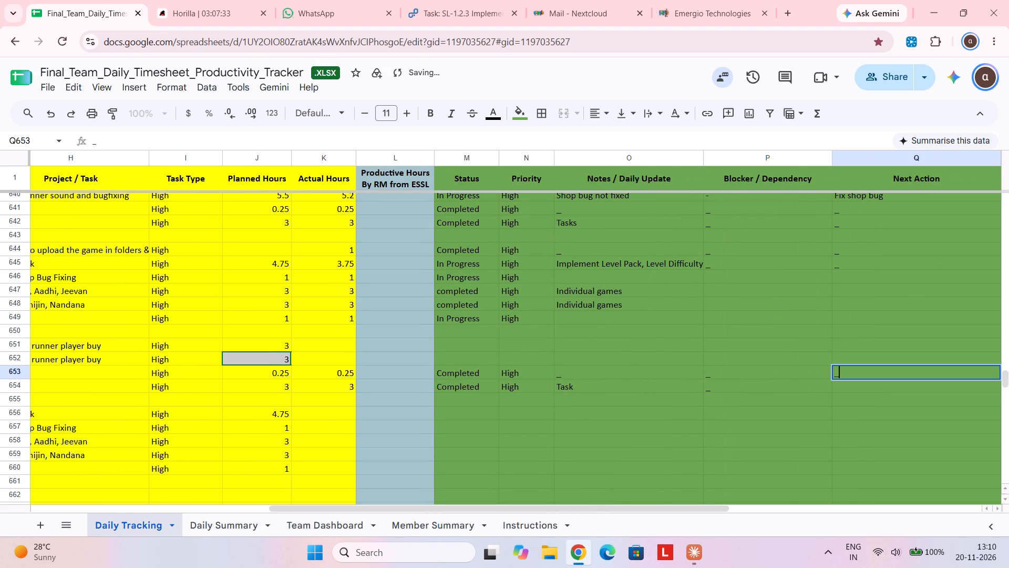
key(Down)
key(shift+underscore)
key(Down)
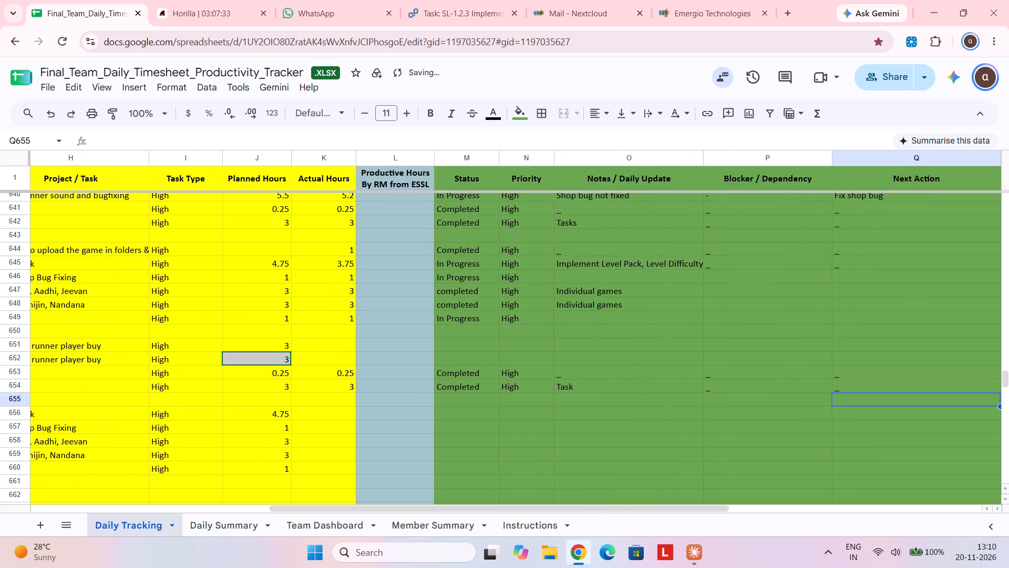
Select the Actual Hours cell of Aamiya's 20-Nov-2026 Spark Link development row.
scroll(511, 381, right, 4)
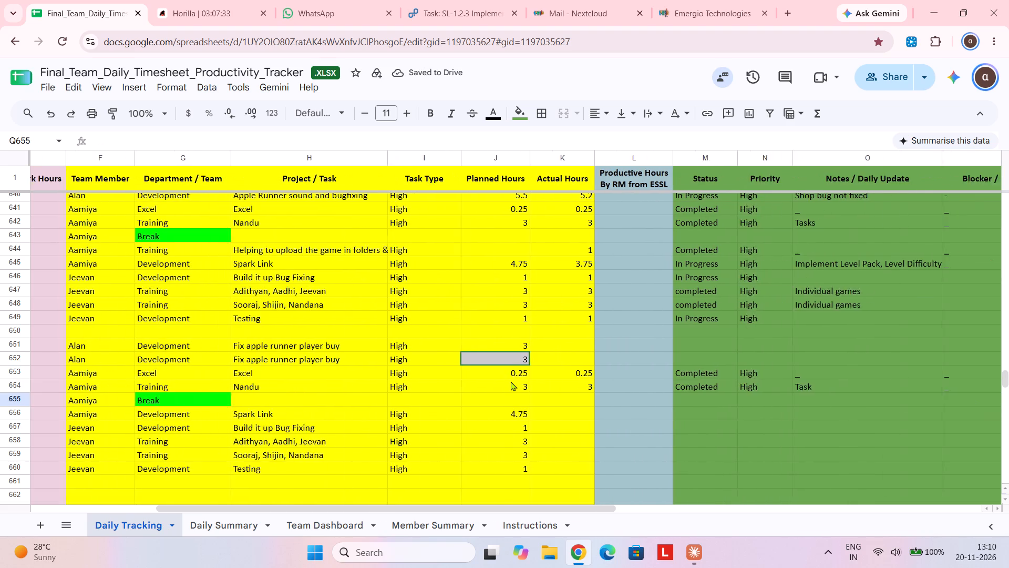
scroll(511, 381, right, 1)
scroll(331, 393, right, 1)
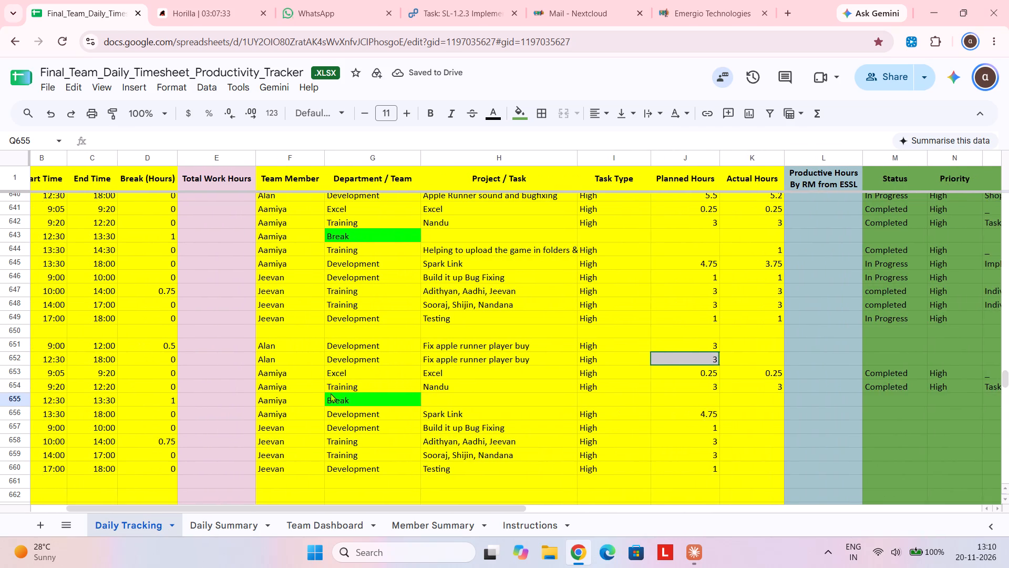
scroll(331, 393, right, 2)
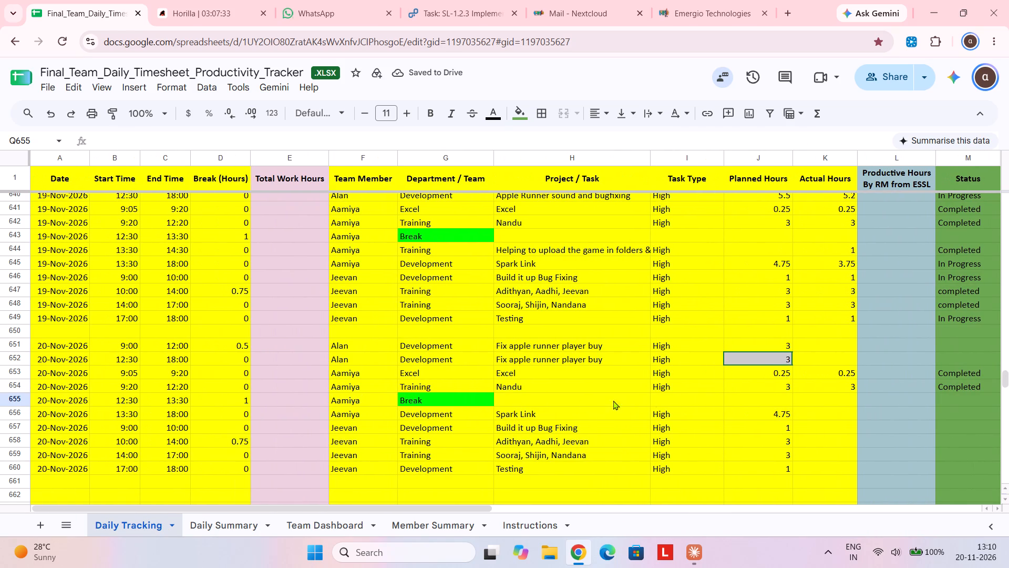
click(834, 416)
scroll(834, 416, left, 1)
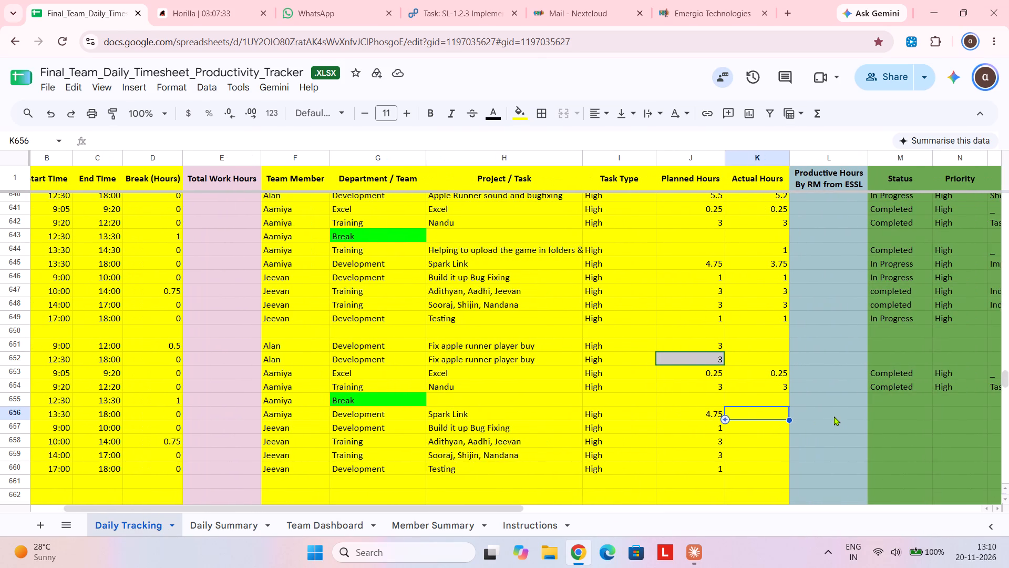
scroll(834, 416, left, 1)
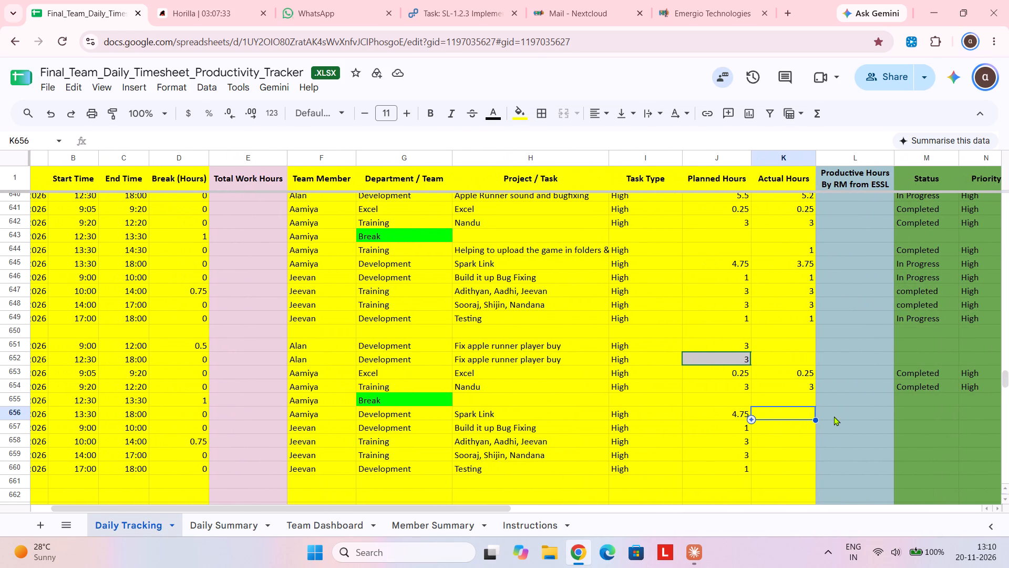